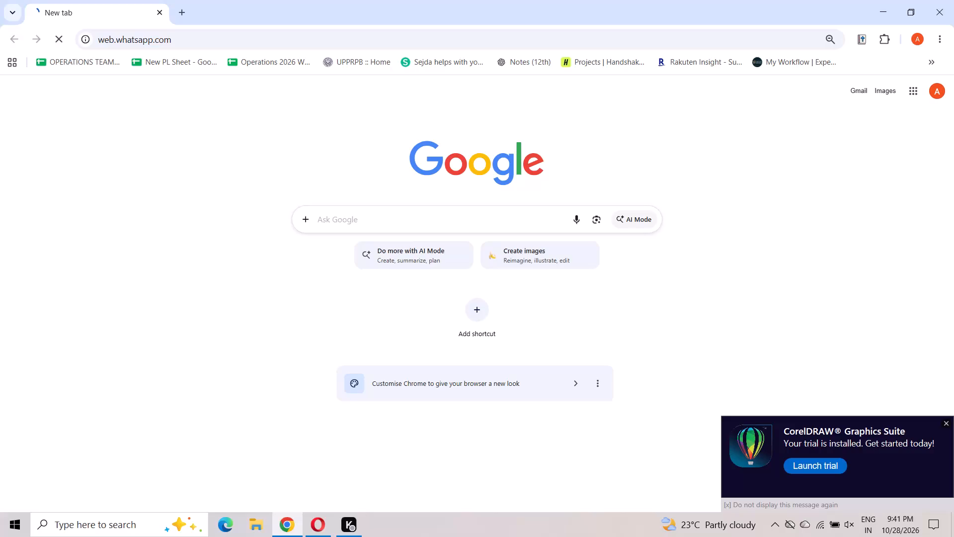
Restore the maximized browser window to a smaller floating size on the desktop.
left_click(897, 0)
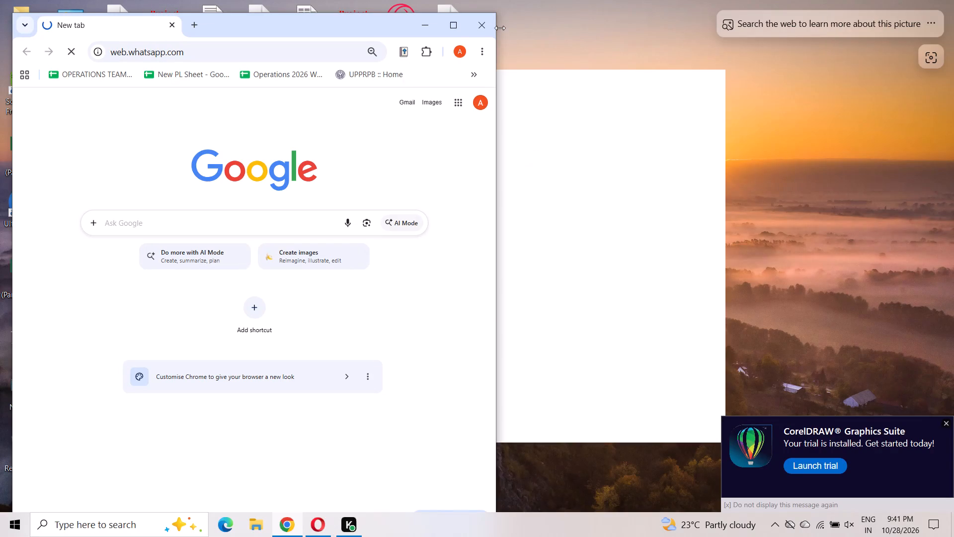
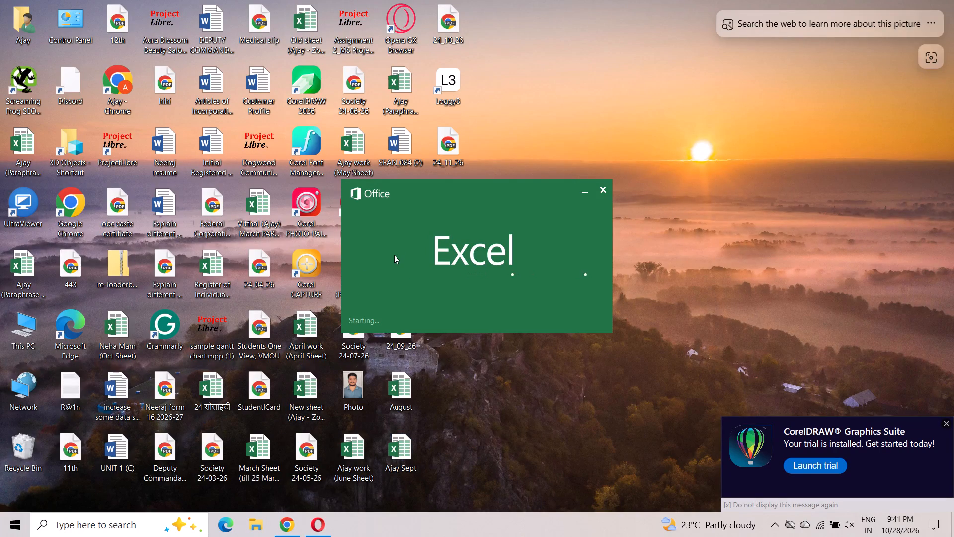
Check the total of the Wc values in cells C3 to C12.
scroll(204, 286, "up", 4)
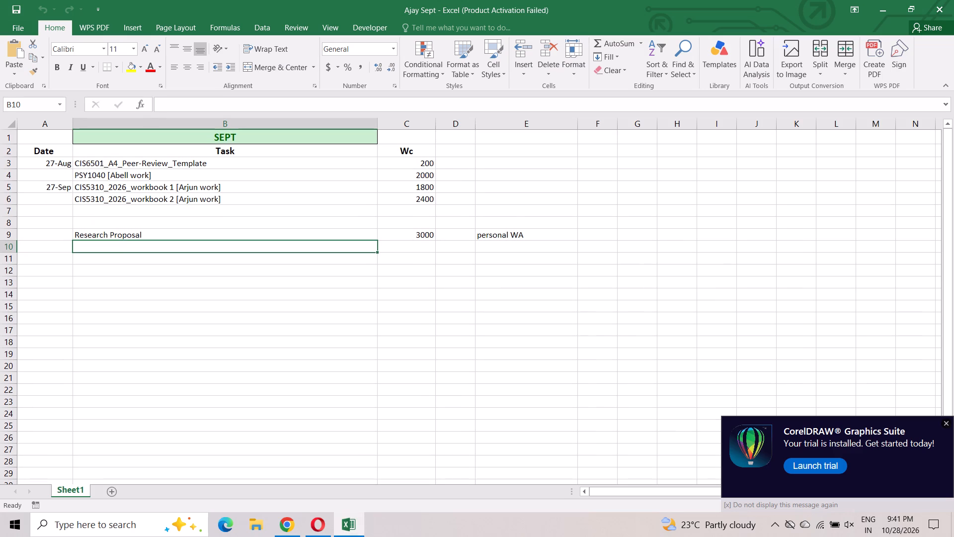
left_click(185, 309)
left_click_drag(400, 164, 411, 268)
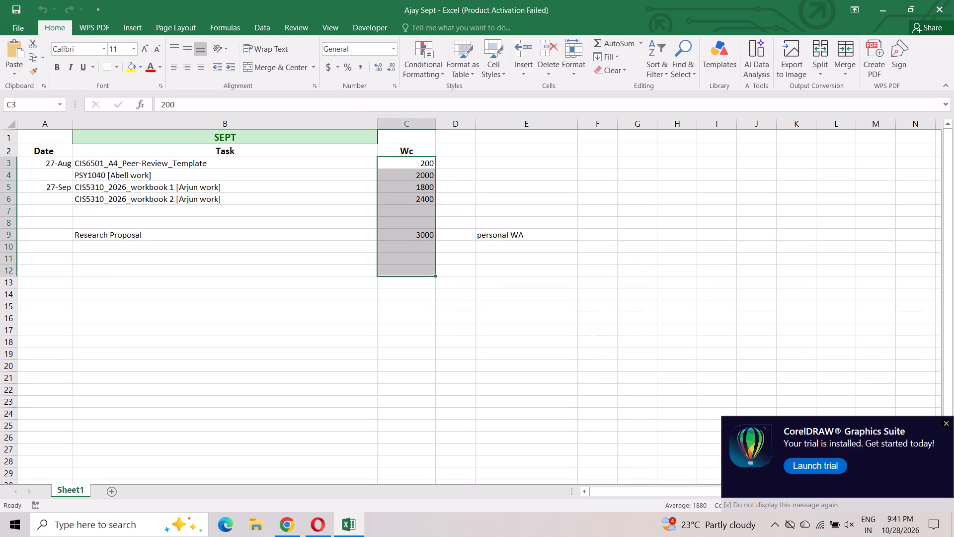
Dismiss the CorelDRAW trial notification covering the worksheet.
left_click(946, 422)
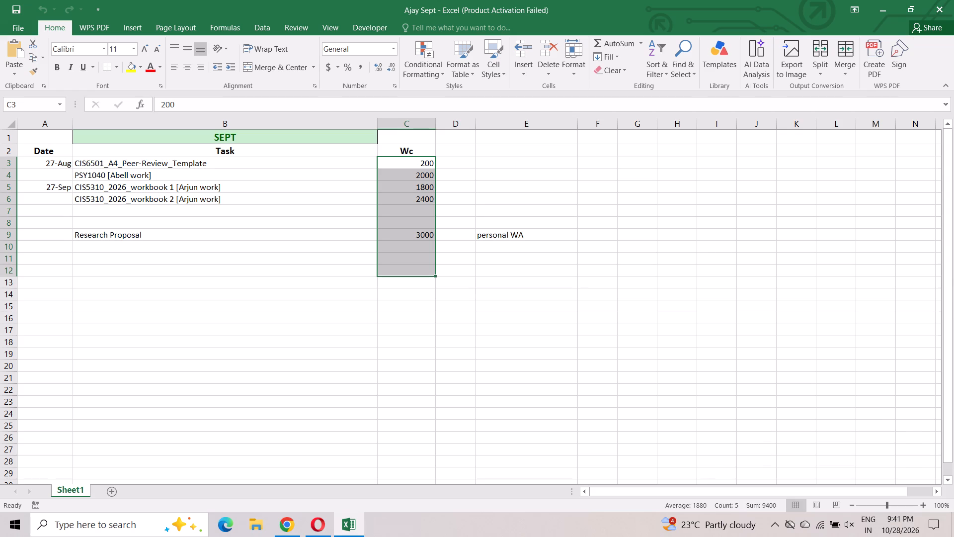
left_click(612, 387)
Add a new worksheet to the September workbook.
left_click(114, 493)
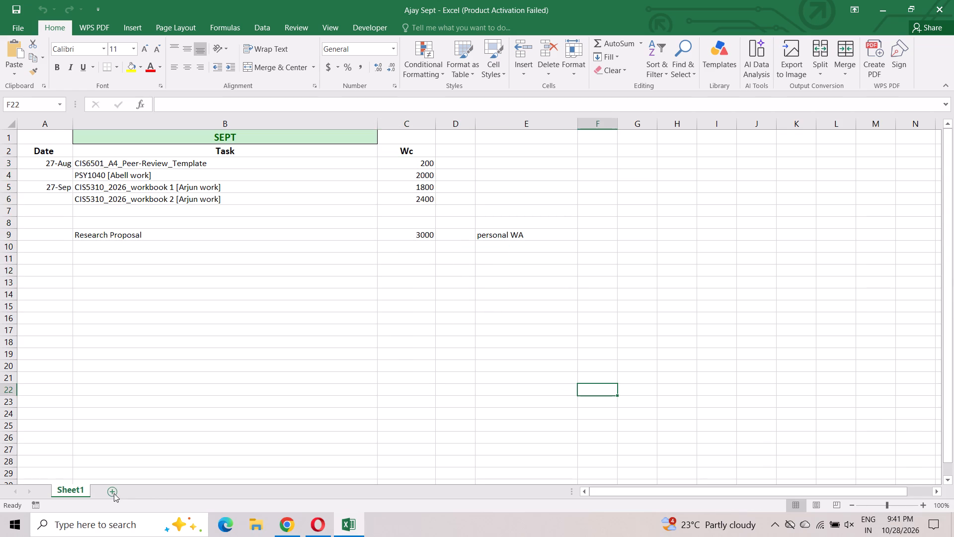
Copy the header block A1:C2 from Sheet1 and go to cell A1 of Sheet2.
left_click(74, 495)
left_click_drag(39, 138, 299, 140)
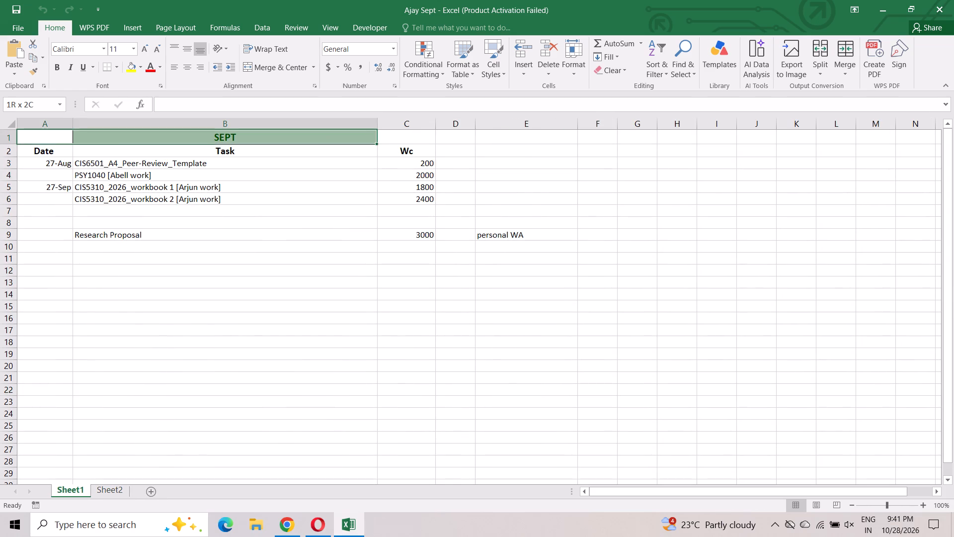
left_click_drag(299, 140, 379, 152)
right_click(310, 140)
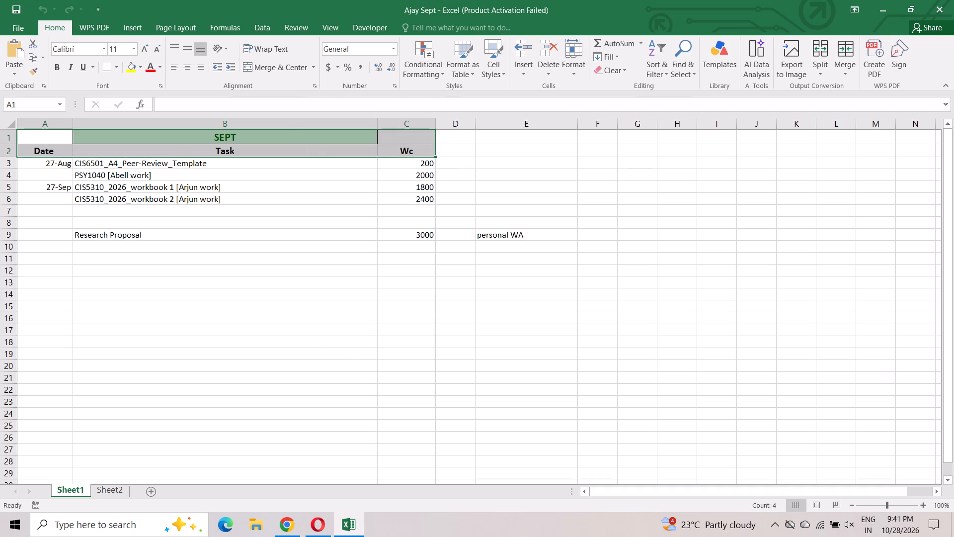
left_click(349, 166)
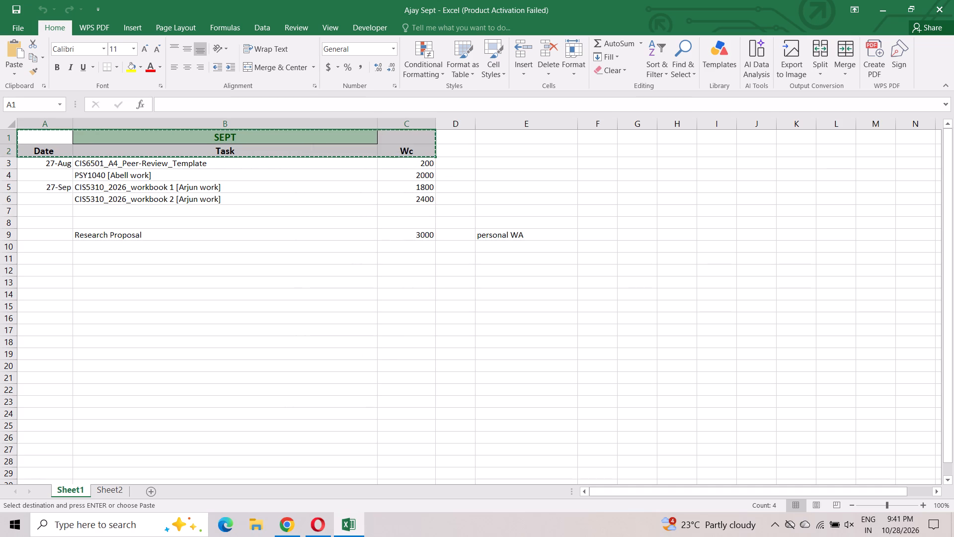
left_click(115, 492)
left_click(45, 139)
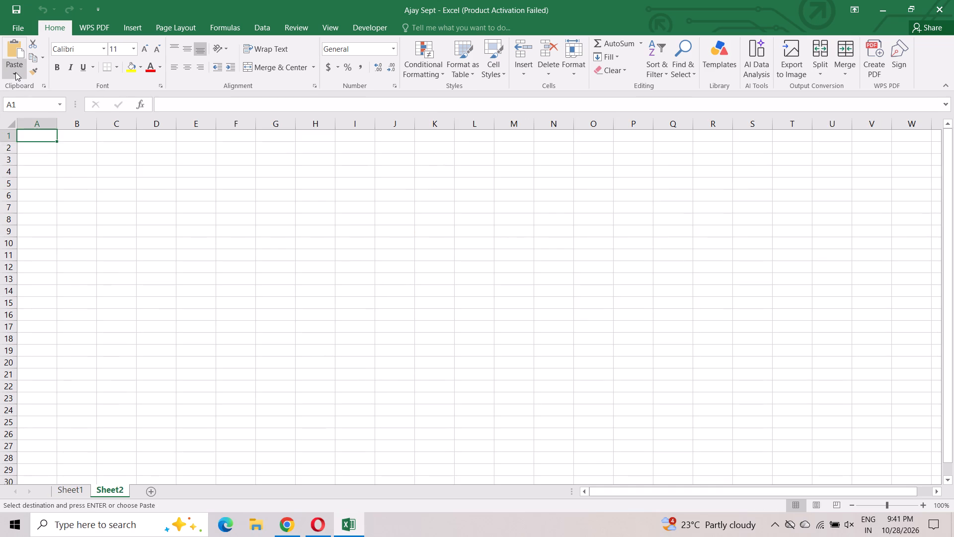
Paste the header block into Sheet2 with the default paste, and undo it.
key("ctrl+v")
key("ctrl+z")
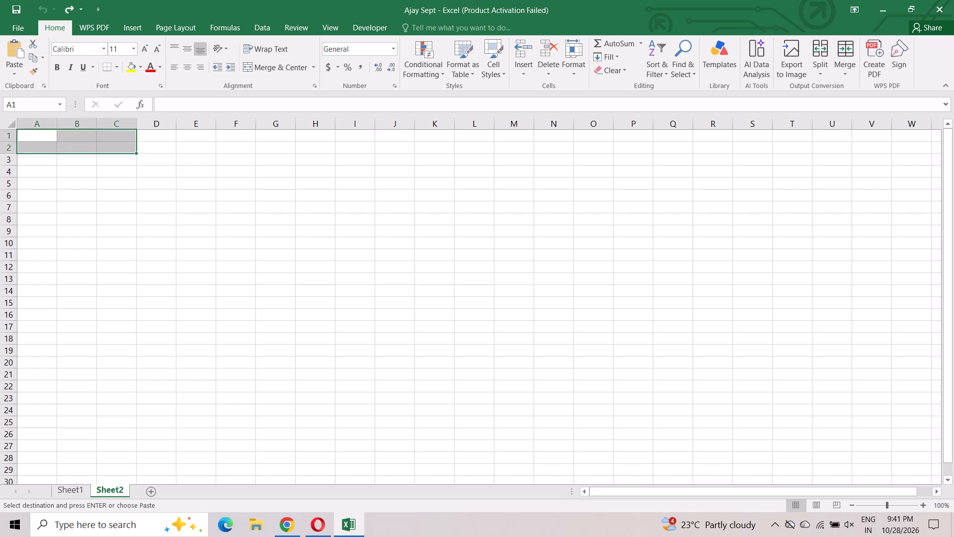
Paste the copied header block at A1 of Sheet2 keeping the source column widths, and close the interrupting dialogs.
left_click(31, 141)
left_click(12, 71)
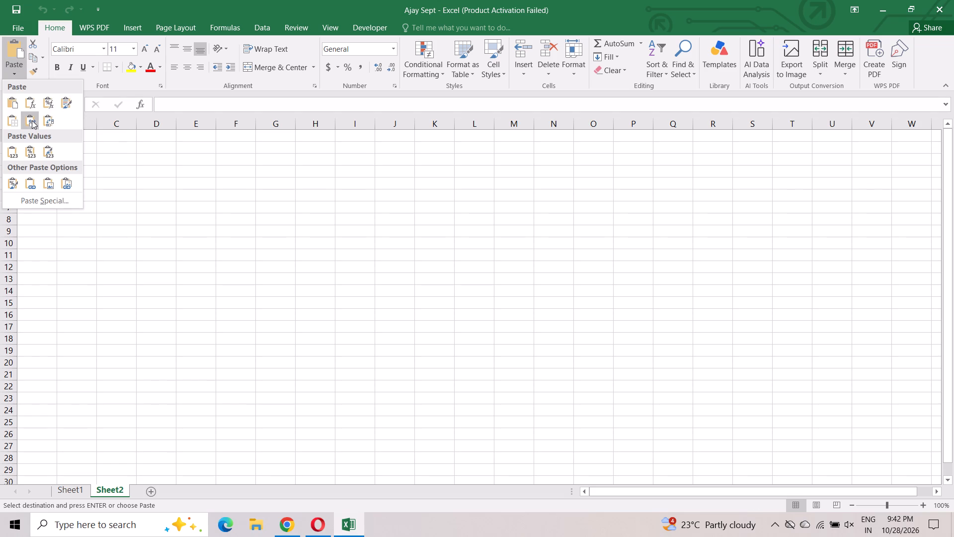
left_click(32, 120)
double_click(231, 133)
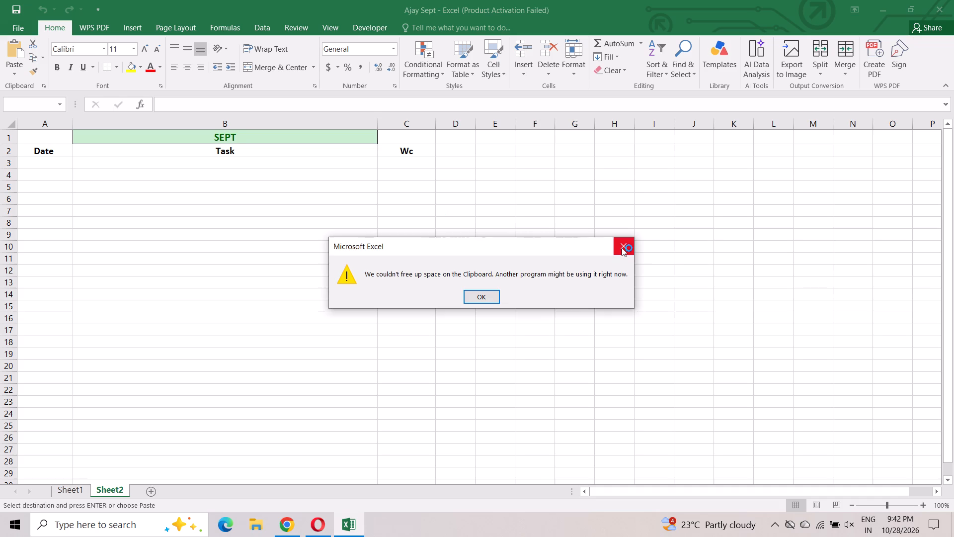
left_click(622, 248)
left_click(249, 136)
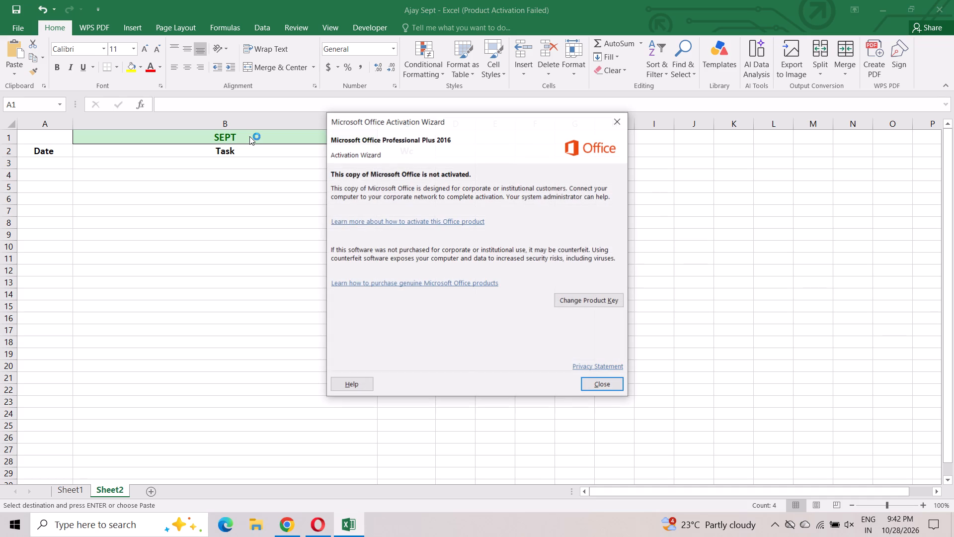
left_click(617, 381)
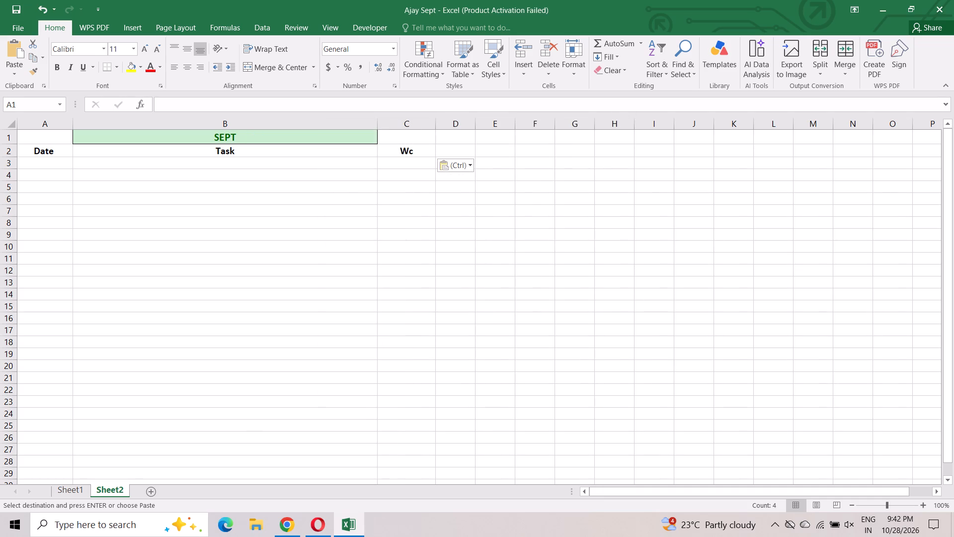
Replace the month heading in cell B1 of Sheet2 with OCT.
double_click(239, 142)
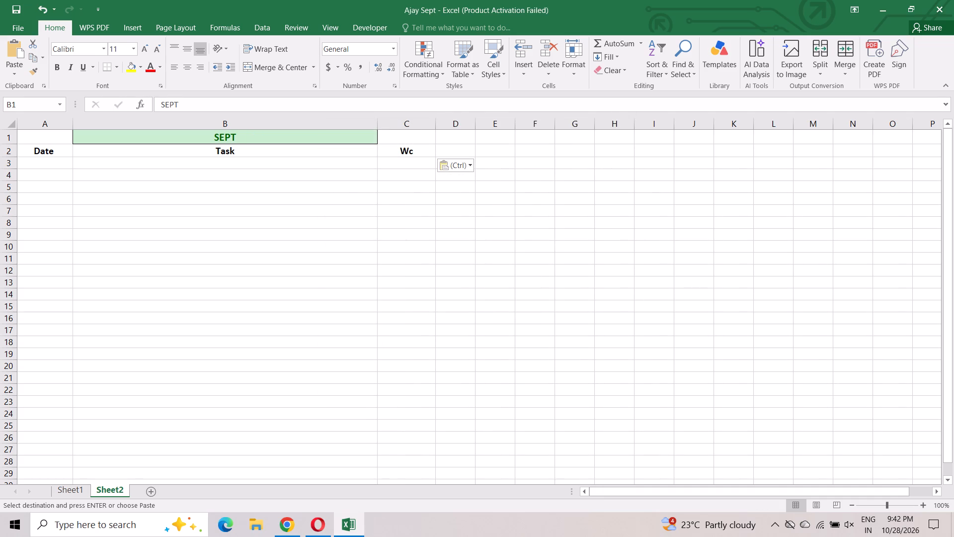
double_click(231, 133)
left_click(238, 136)
left_click_drag(238, 136, 201, 138)
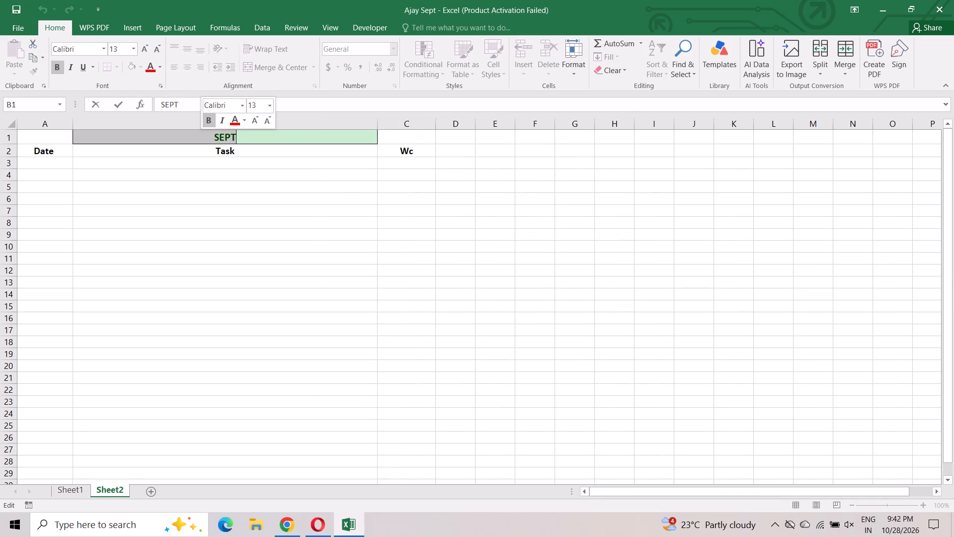
type("COT")
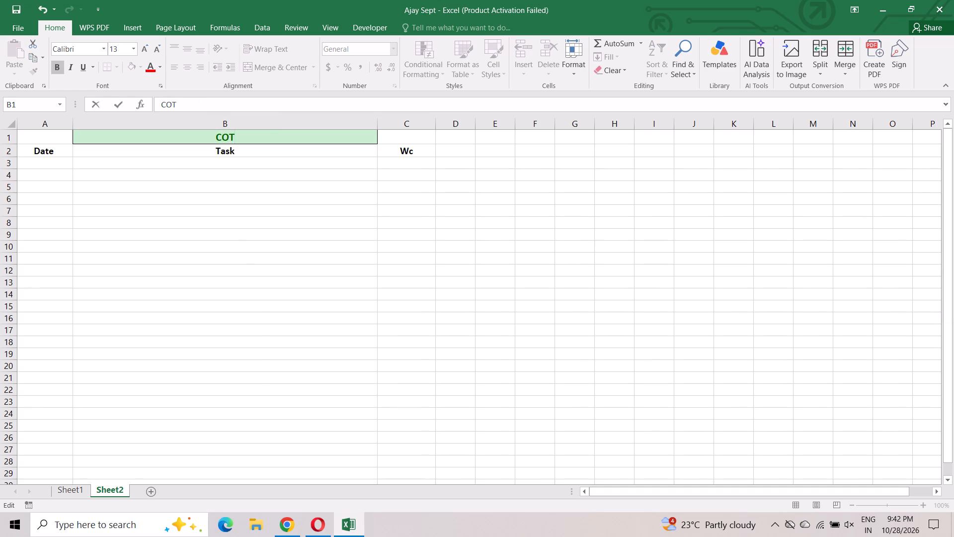
key("BackSpace")
key("BackSpace")
key("c")
key("BackSpace")
type("OCT")
left_click(130, 179)
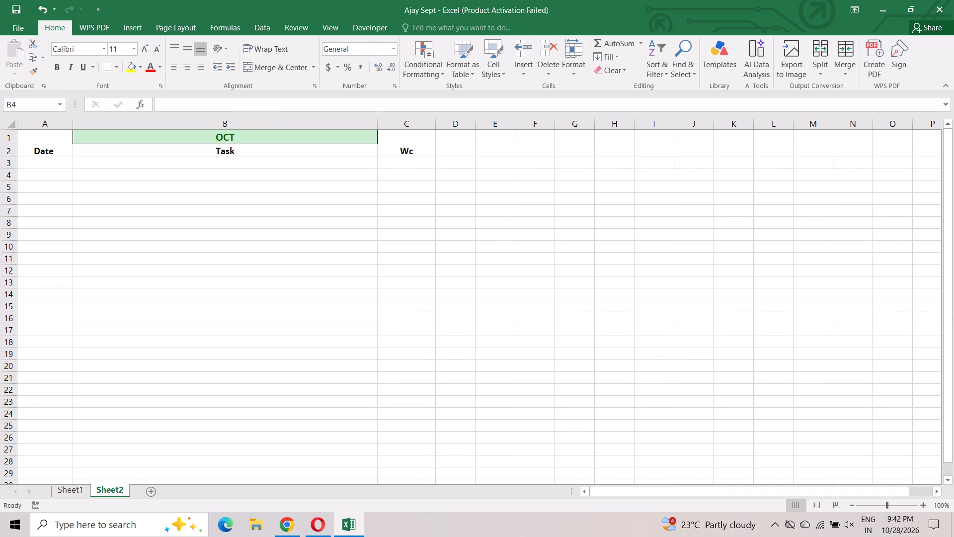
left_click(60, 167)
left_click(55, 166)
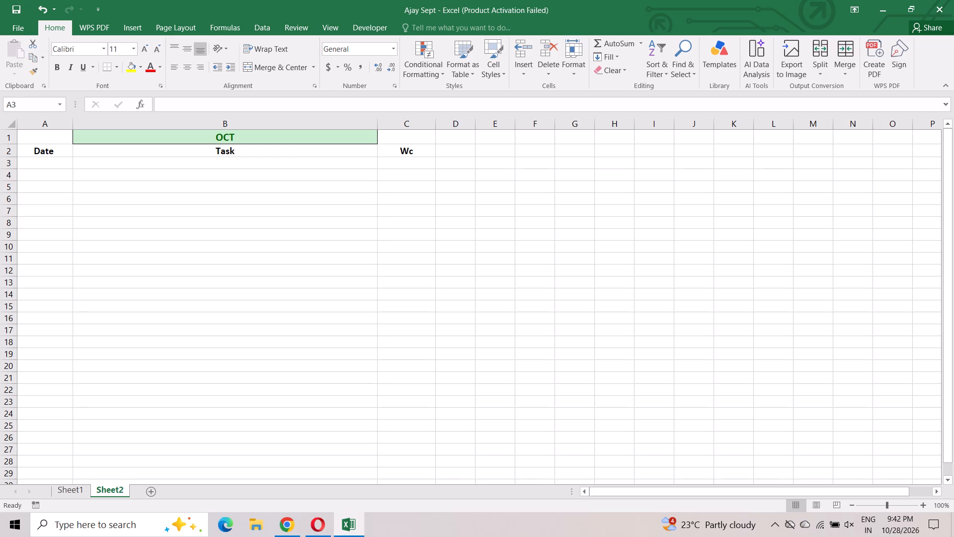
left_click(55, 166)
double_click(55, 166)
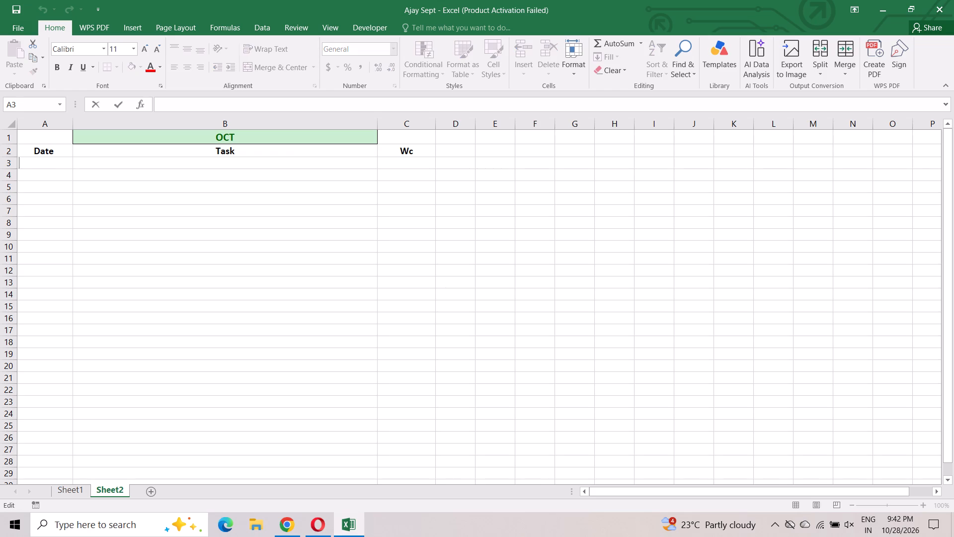
Snap the Excel window to the right half of the desktop and return to the worksheet.
key("super+Right")
left_click(739, 307)
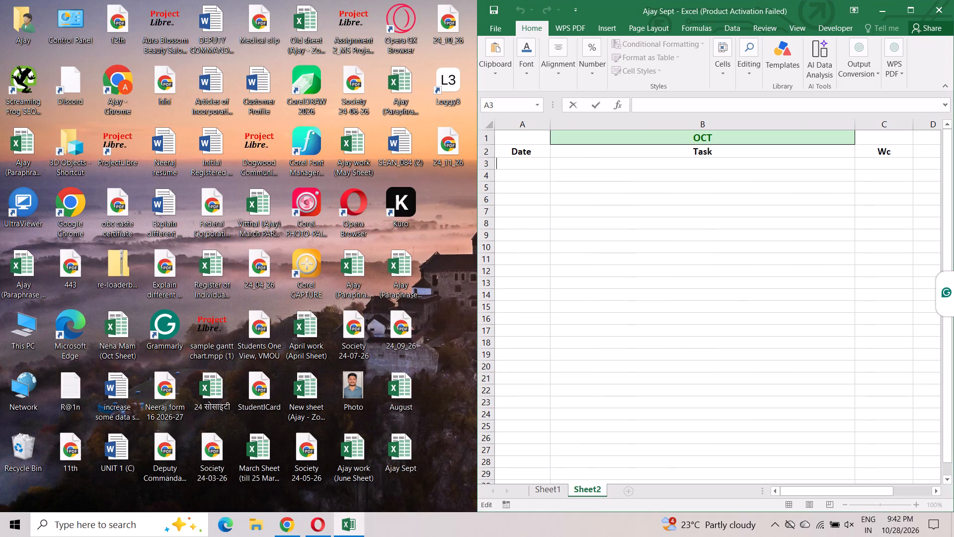
left_click(573, 272)
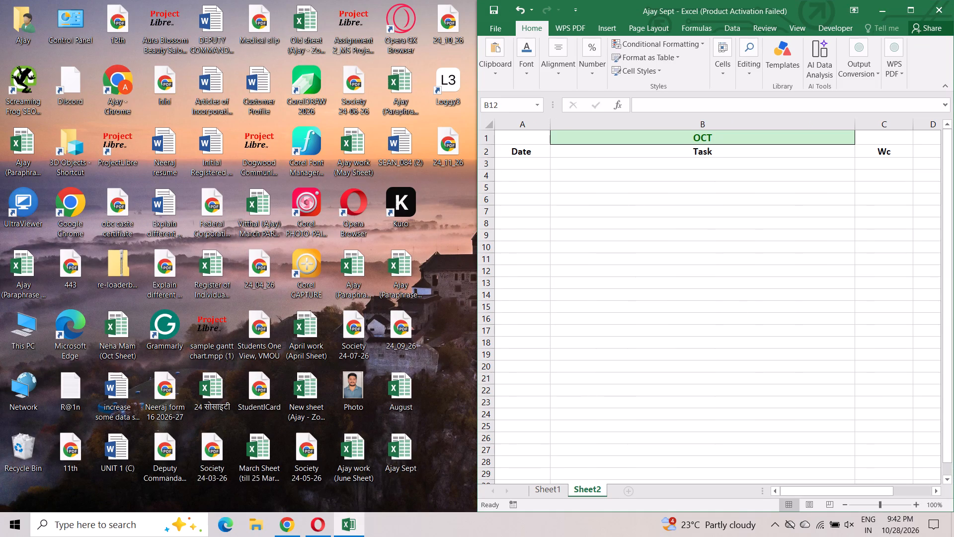
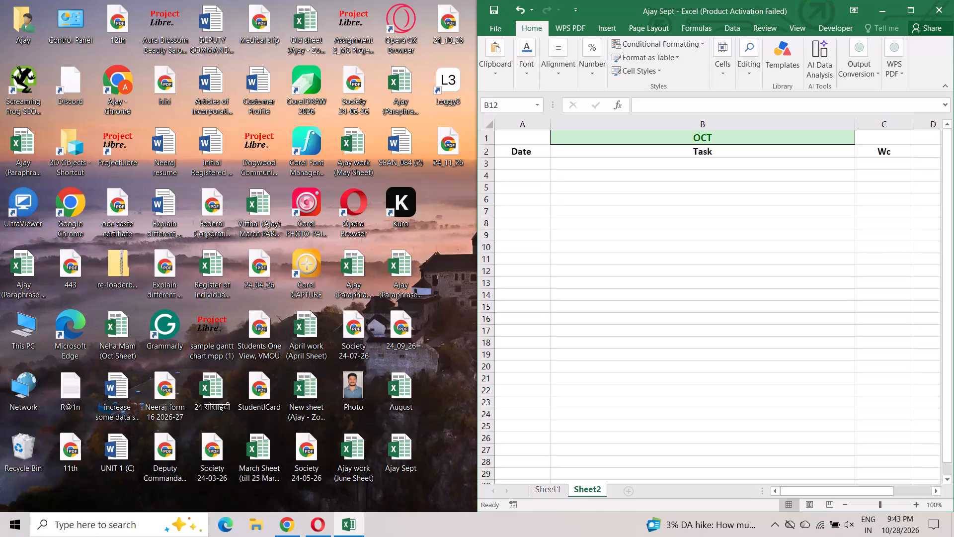
Enter the date 30-Sep in cell A3, the first row under the Date heading of Sheet2.
left_click(543, 168)
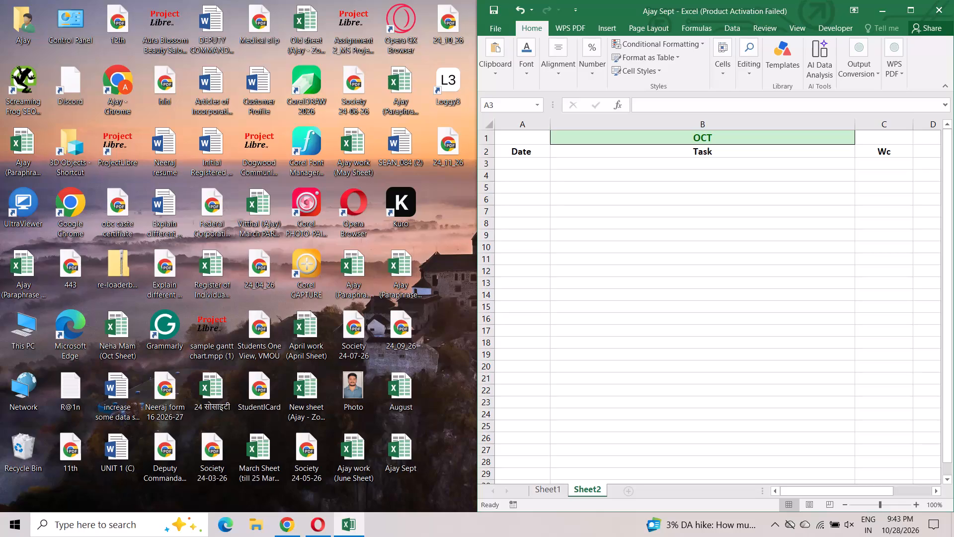
left_click(536, 166)
type("30")
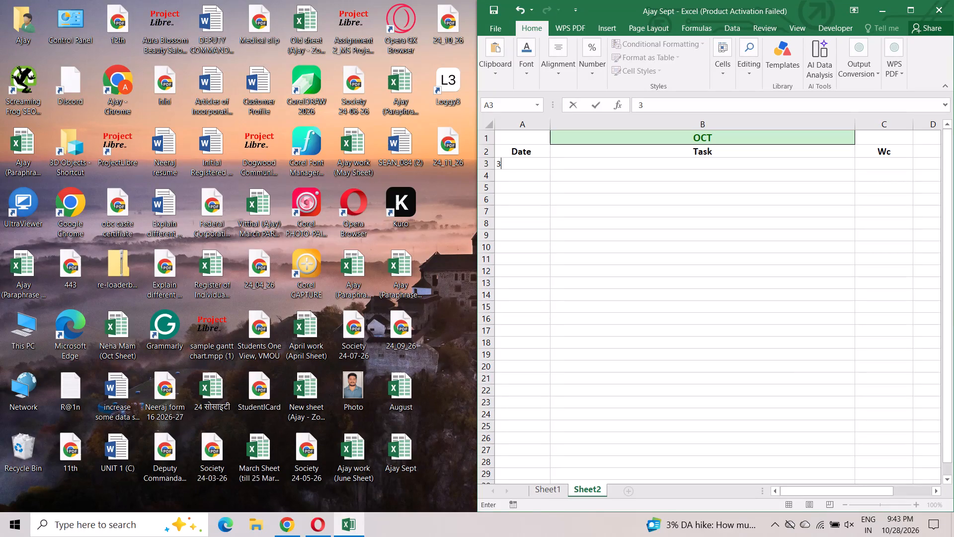
key("space")
key("Tab")
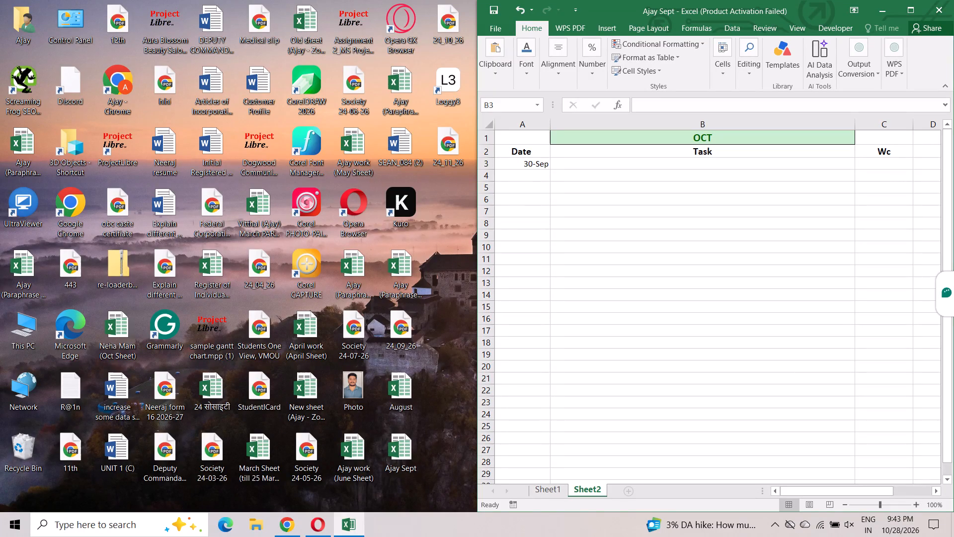
Save the Ajay Sept workbook, keeping the first Task cell, B3, selected.
left_click(646, 164)
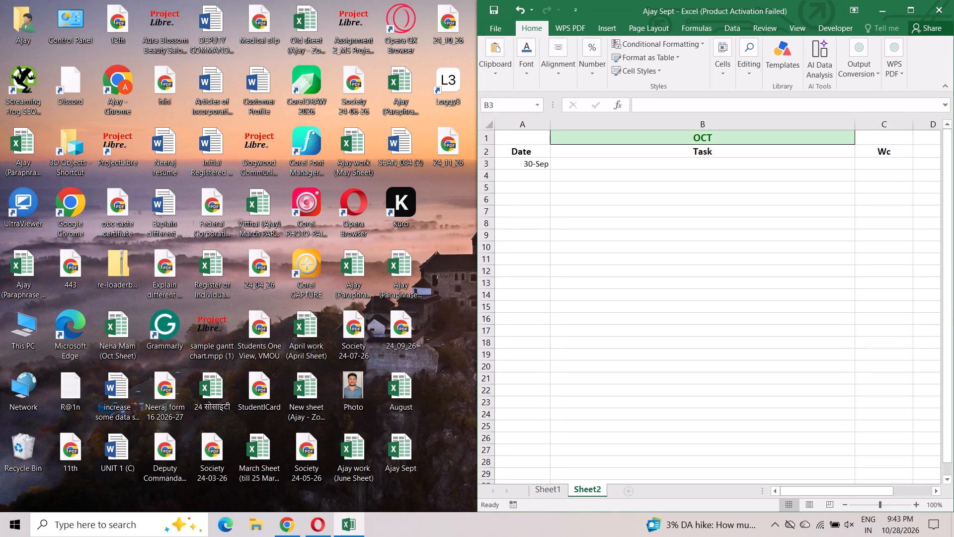
key("ctrl+s")
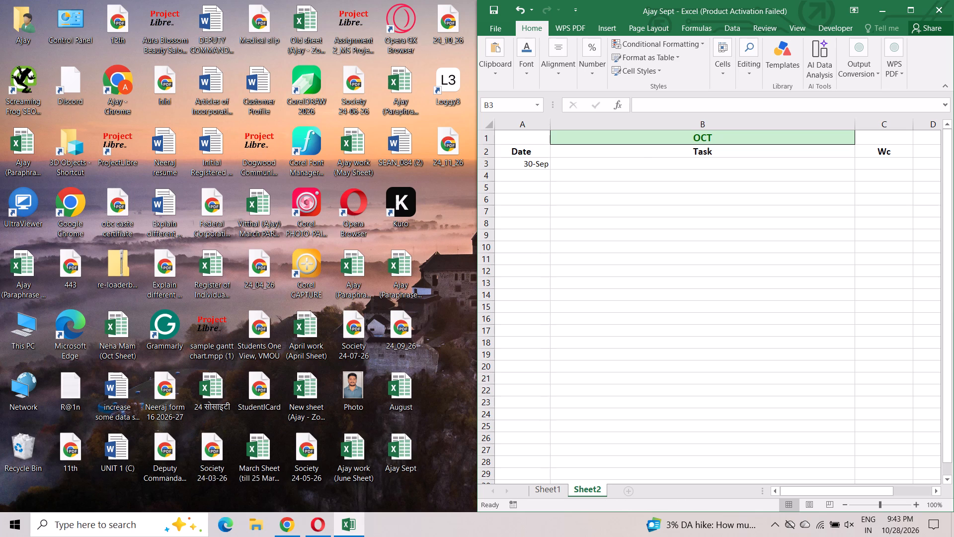
left_click(647, 163)
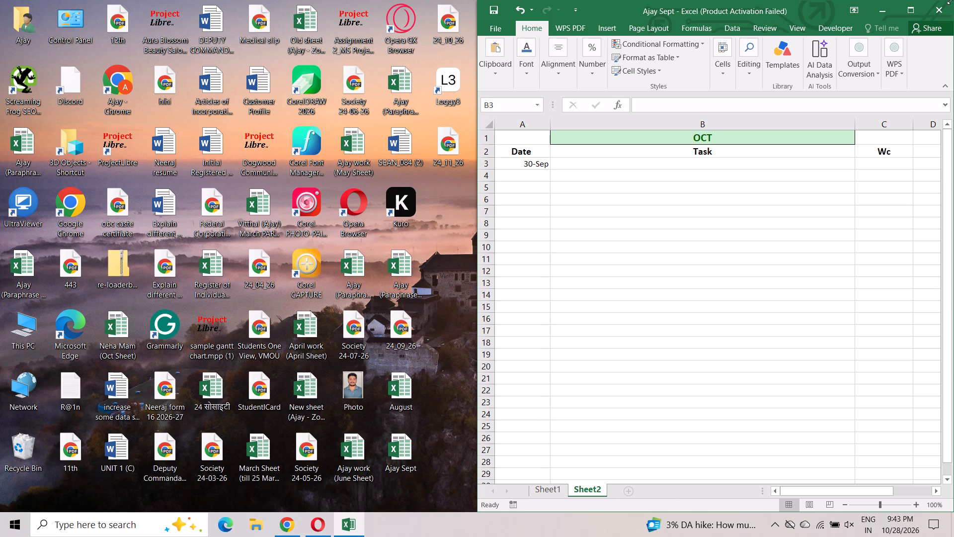
Close the saved Ajay Sept workbook.
left_click(947, 4)
Reopen the Ajay Sept workbook from its desktop file and maximize its small Excel window.
double_click(393, 448)
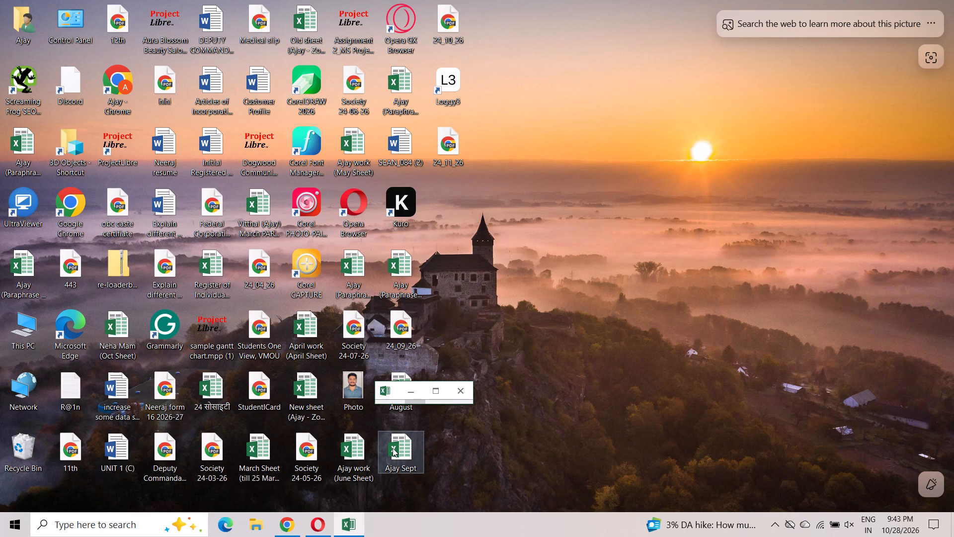
left_click(393, 448)
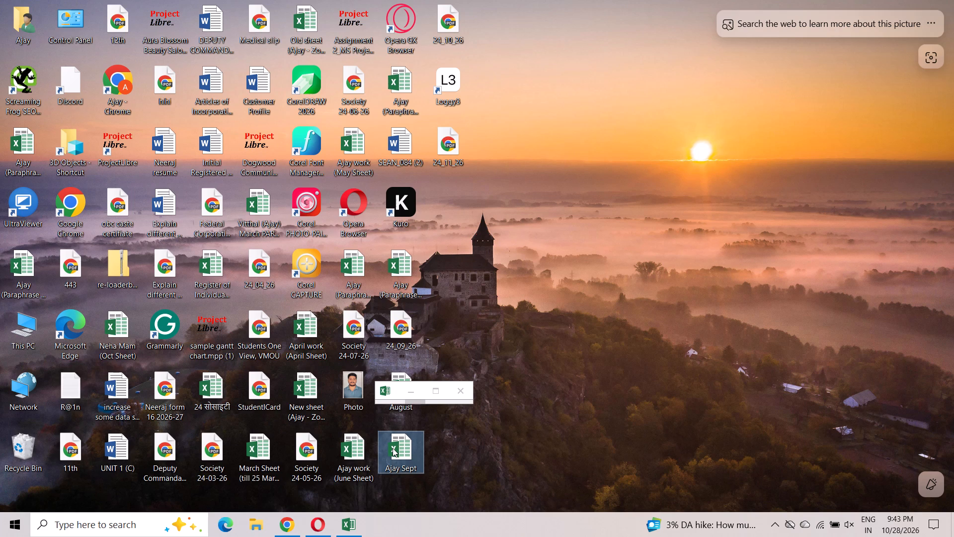
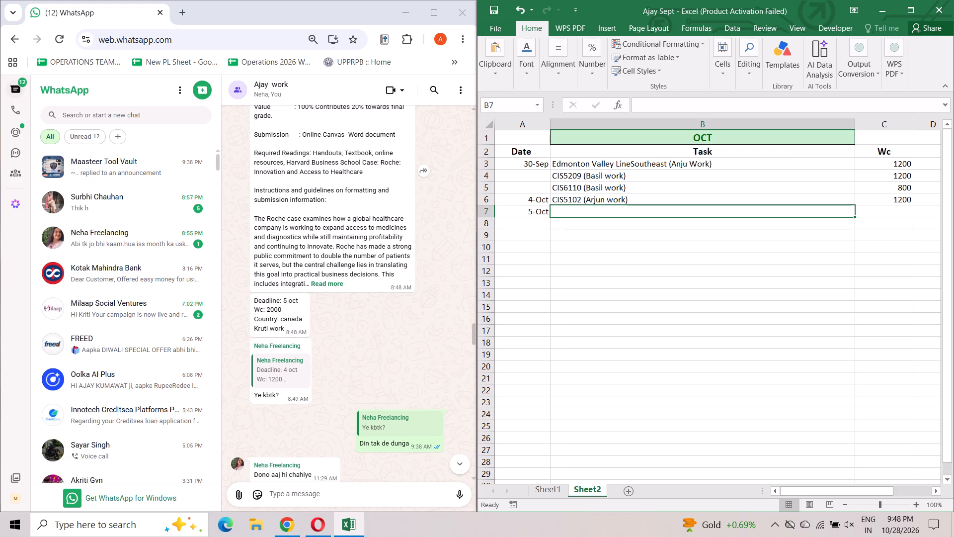
left_click(595, 238)
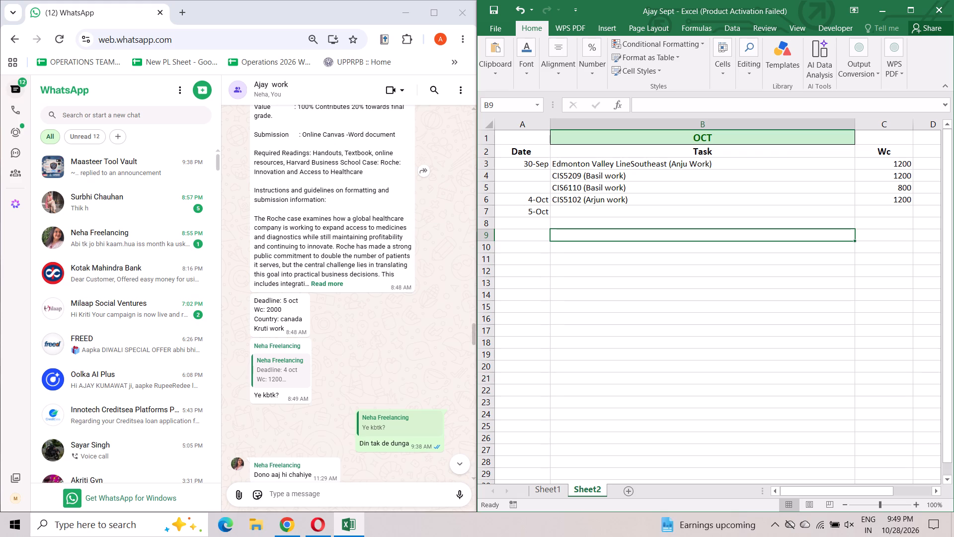
left_click(576, 213)
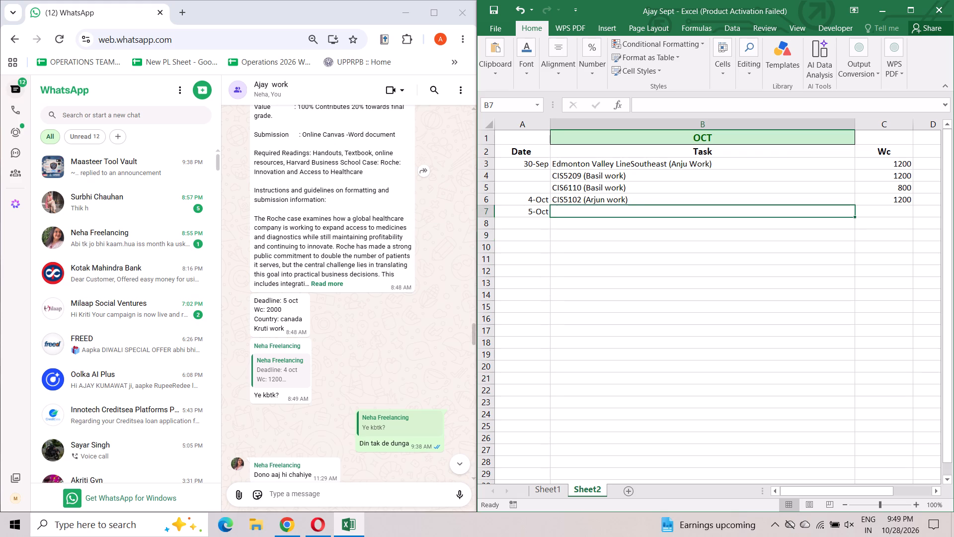
scroll(333, 402, "down", 2)
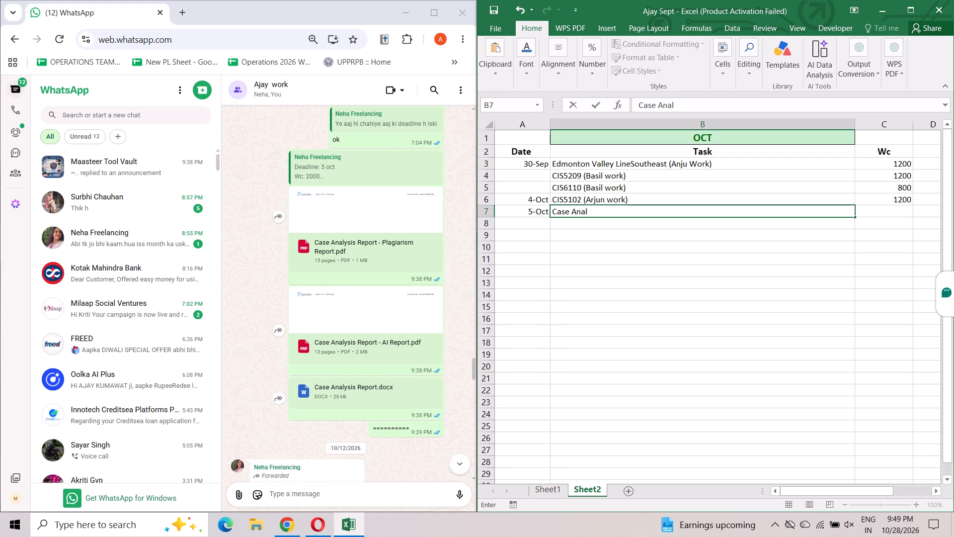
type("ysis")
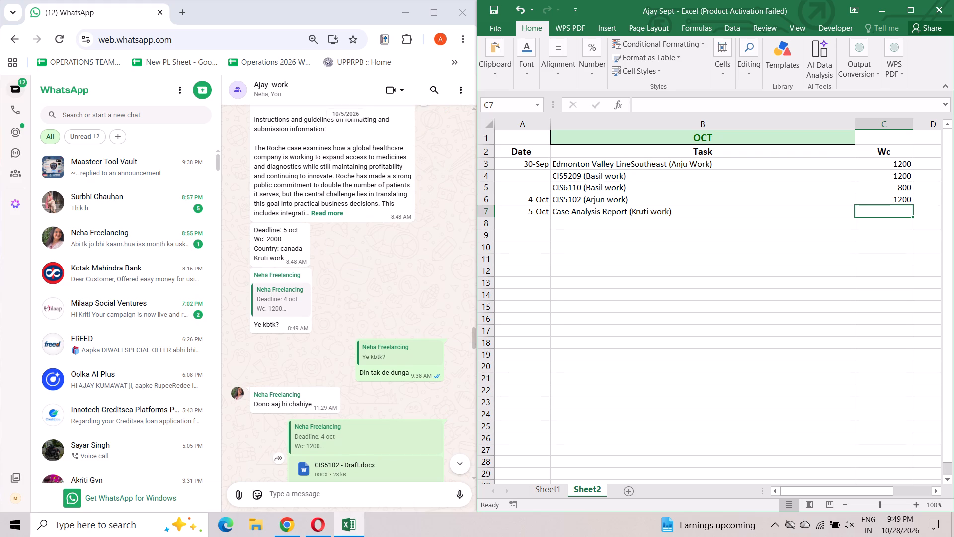
left_click(875, 211)
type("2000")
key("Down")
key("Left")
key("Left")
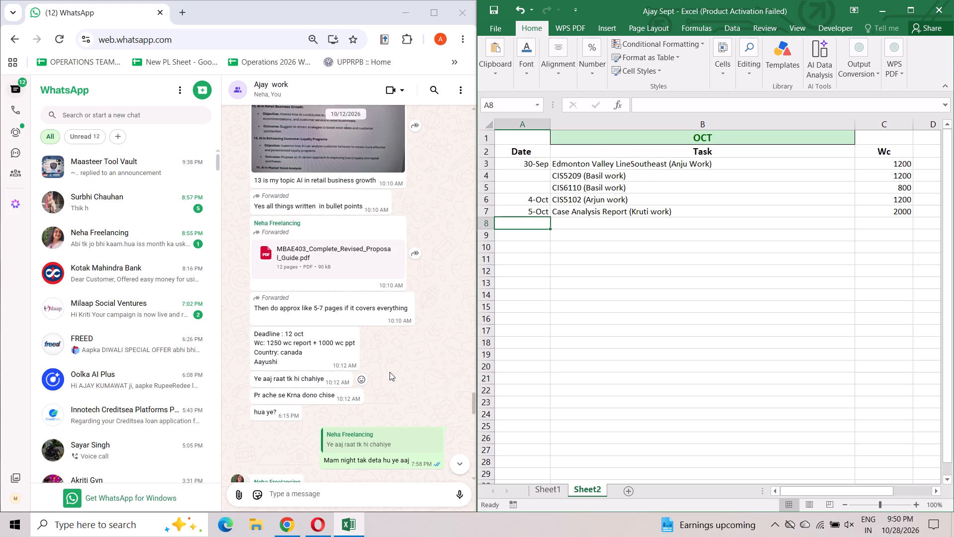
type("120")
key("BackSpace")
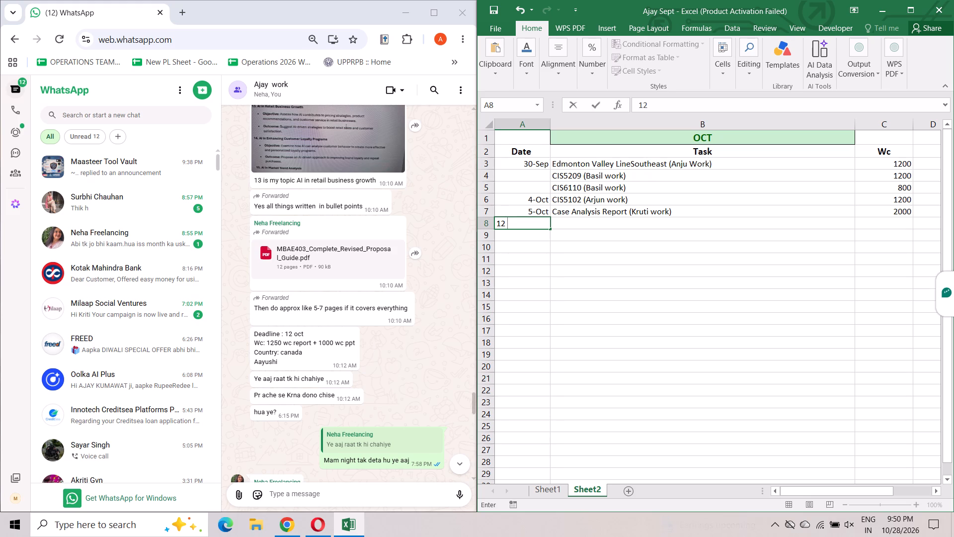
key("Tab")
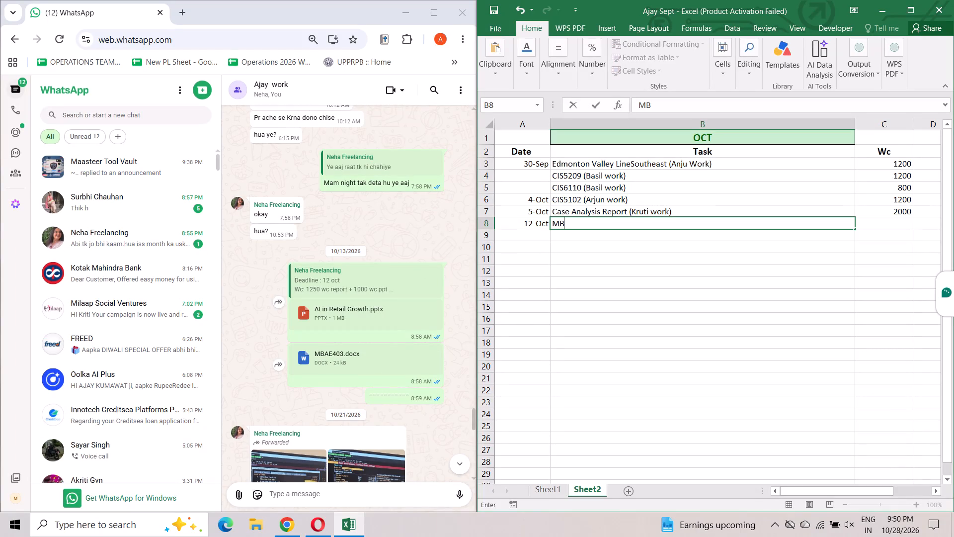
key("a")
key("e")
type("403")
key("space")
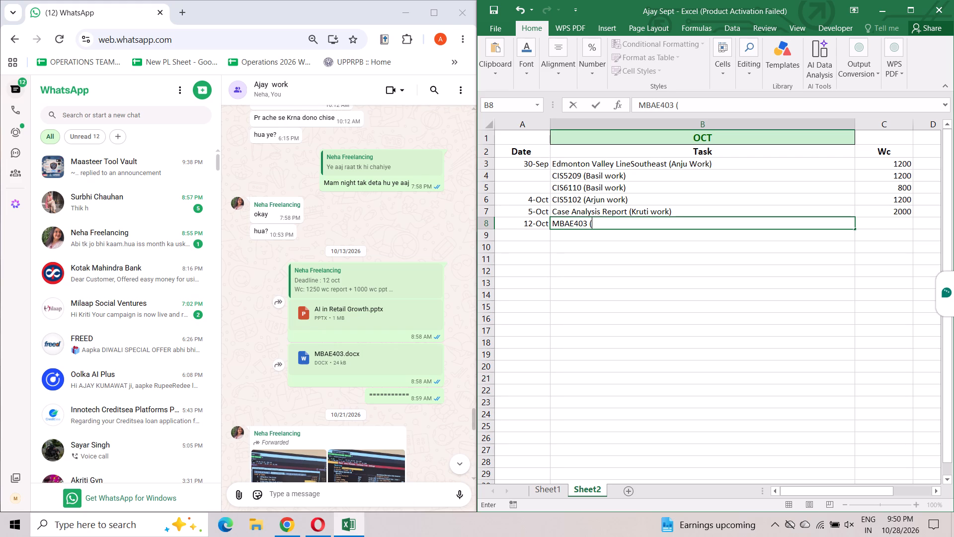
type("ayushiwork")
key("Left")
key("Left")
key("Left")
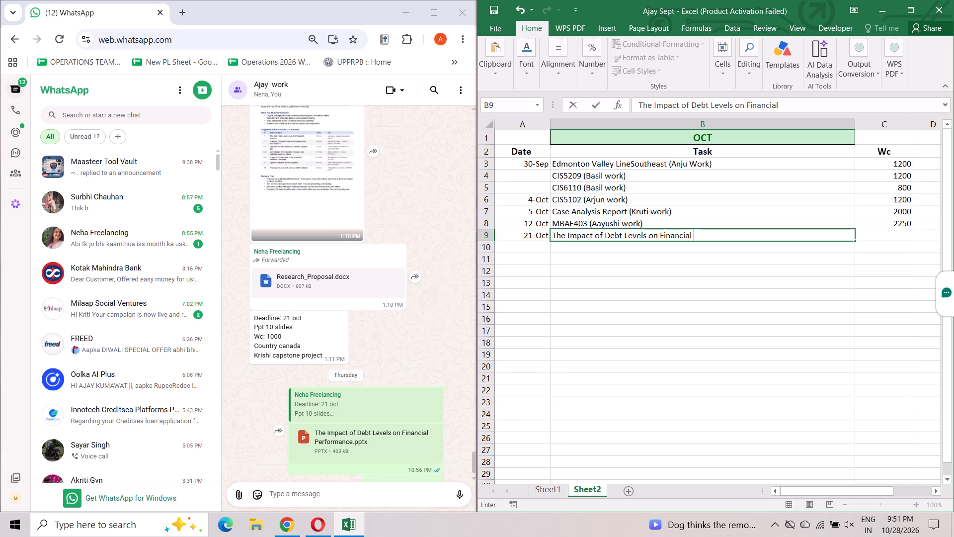
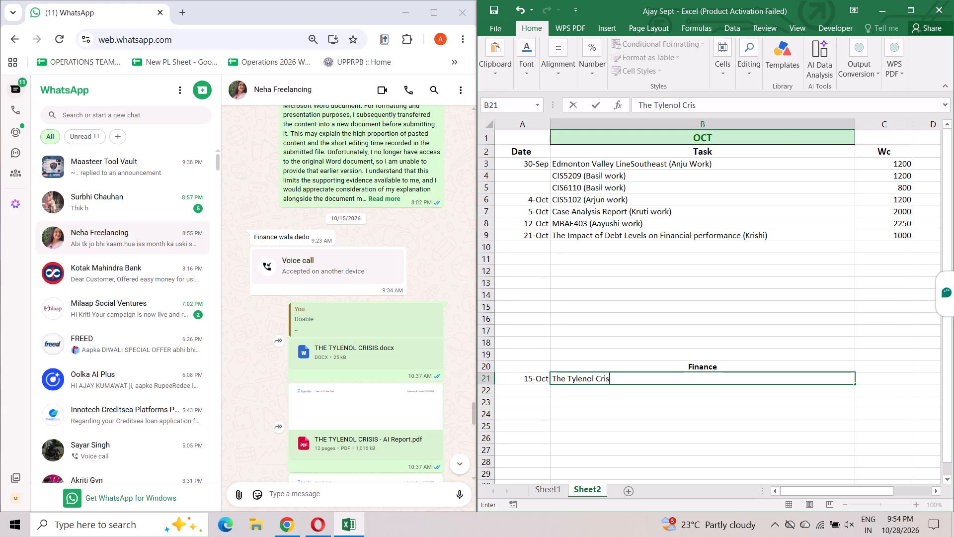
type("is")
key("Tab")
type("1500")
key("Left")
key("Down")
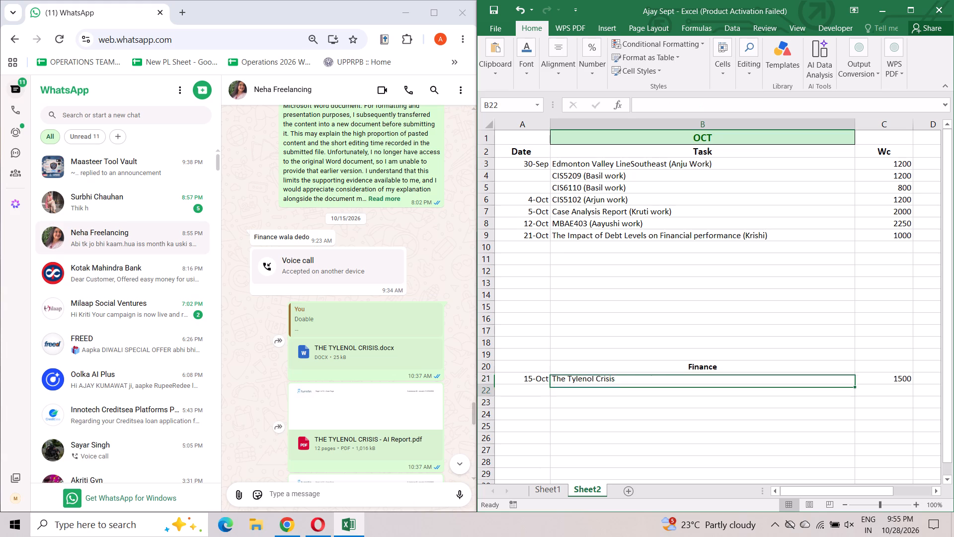
scroll(429, 353, "down", 2)
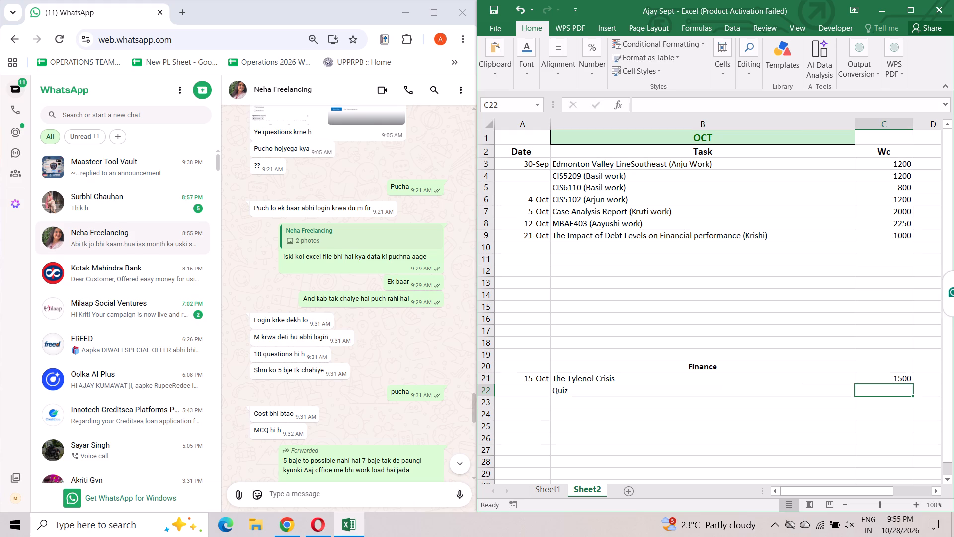
double_click(603, 390)
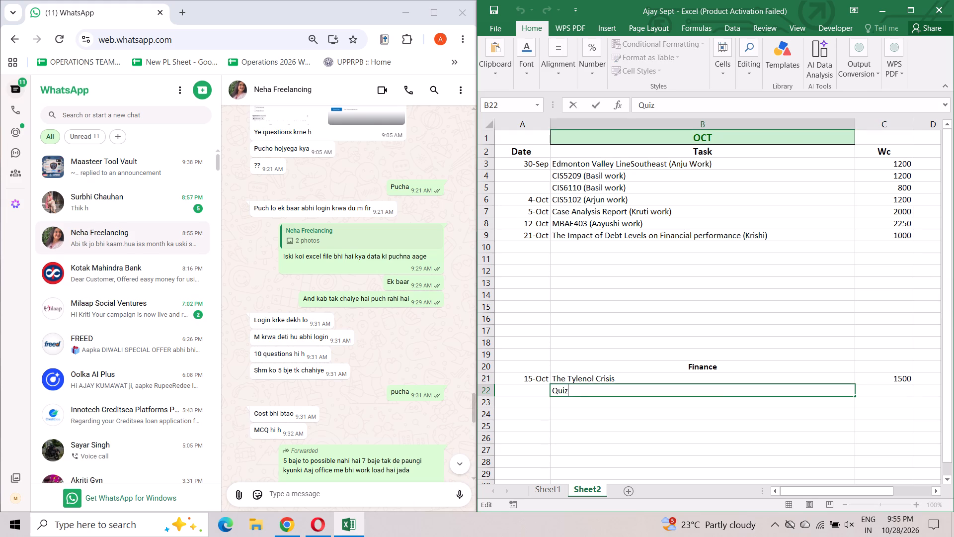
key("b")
key("BackSpace")
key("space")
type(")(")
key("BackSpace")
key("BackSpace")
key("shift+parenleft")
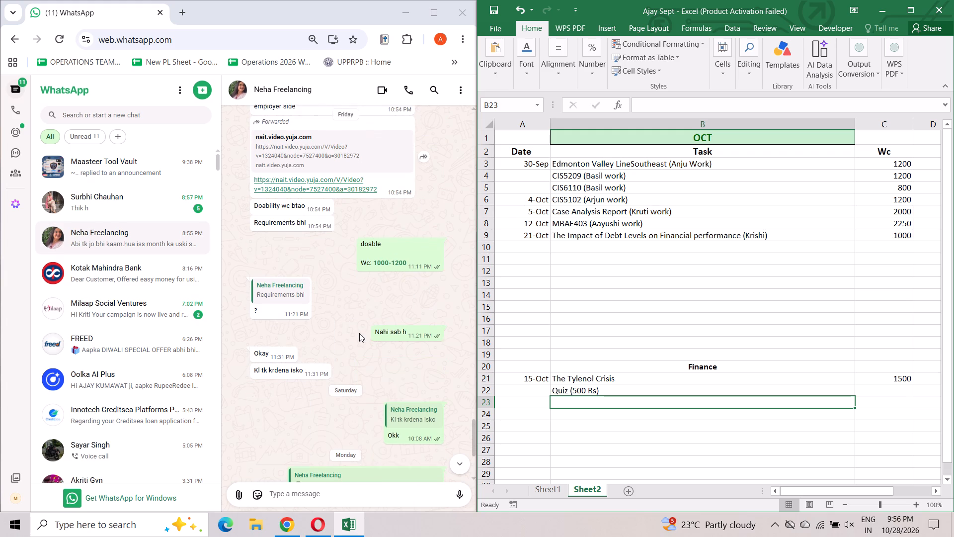
scroll(426, 303, "down", 2)
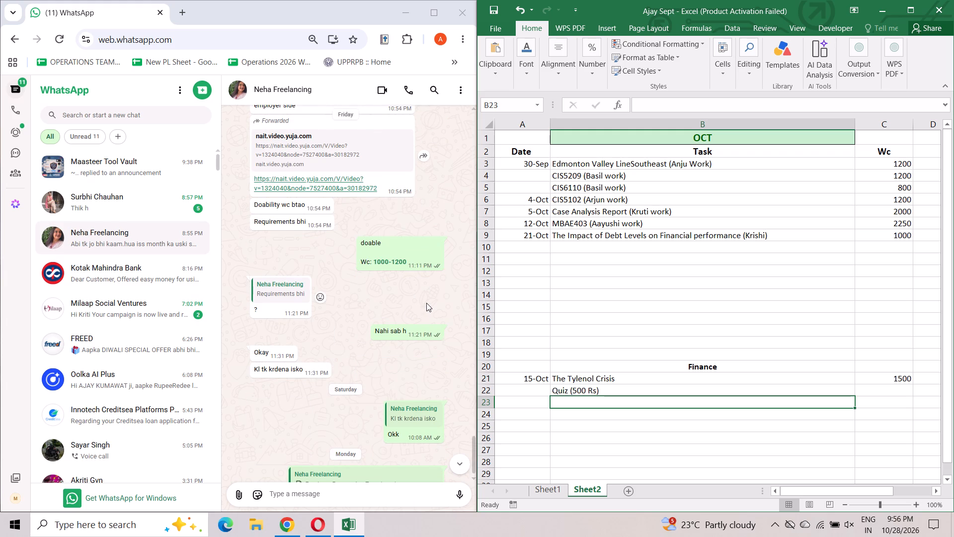
Enter Employer Preparation as the task in cell B10 and 1000 as its word count in C10.
left_click(599, 249)
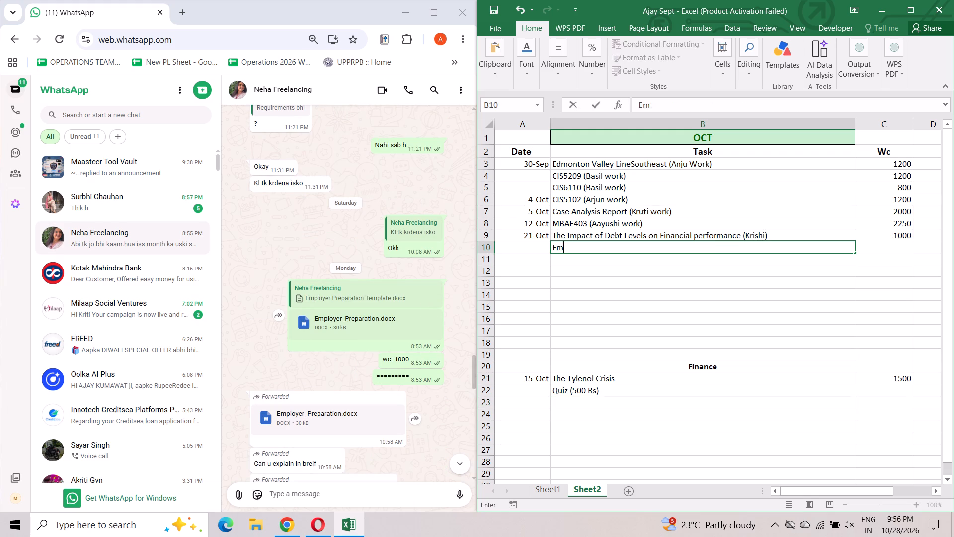
key("BackSpace")
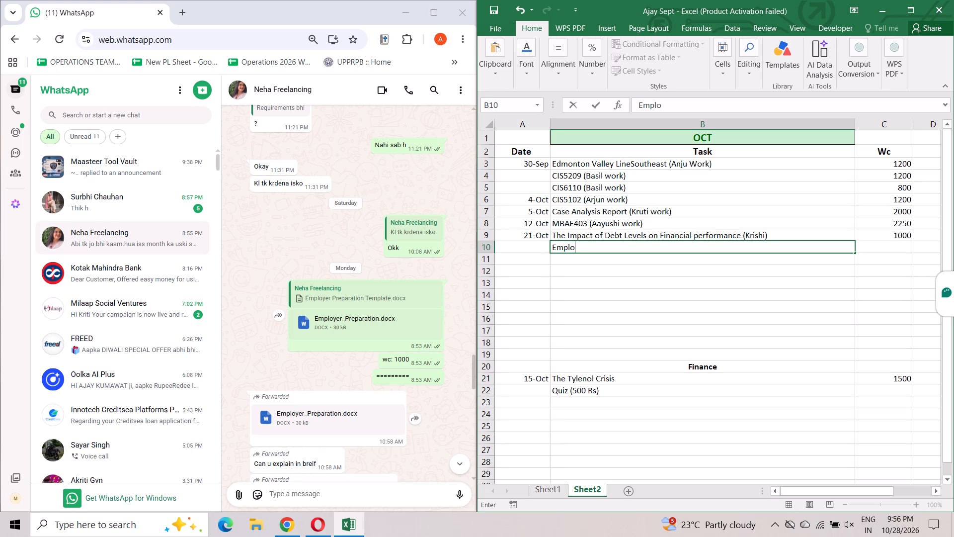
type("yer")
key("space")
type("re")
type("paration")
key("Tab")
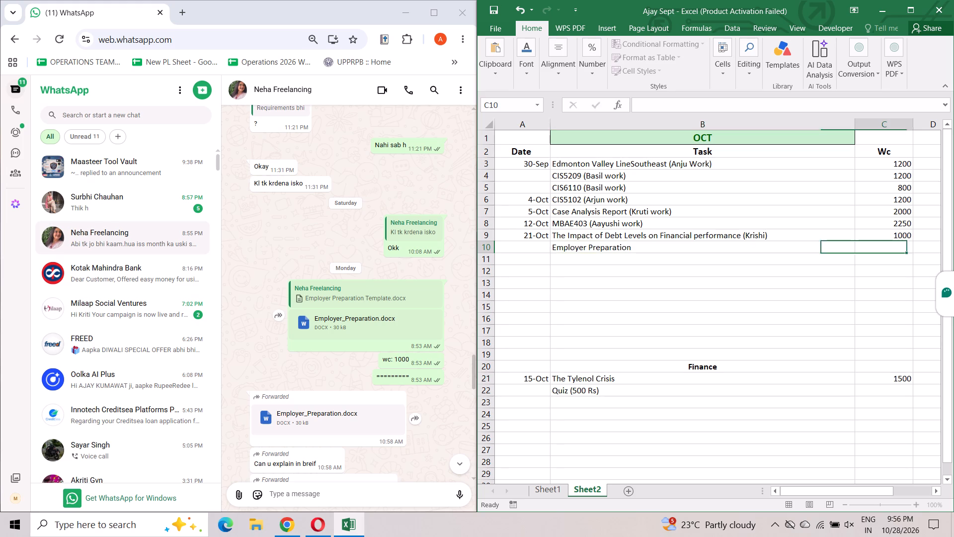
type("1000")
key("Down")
Enter the date of the Employer Preparation task in cell A10.
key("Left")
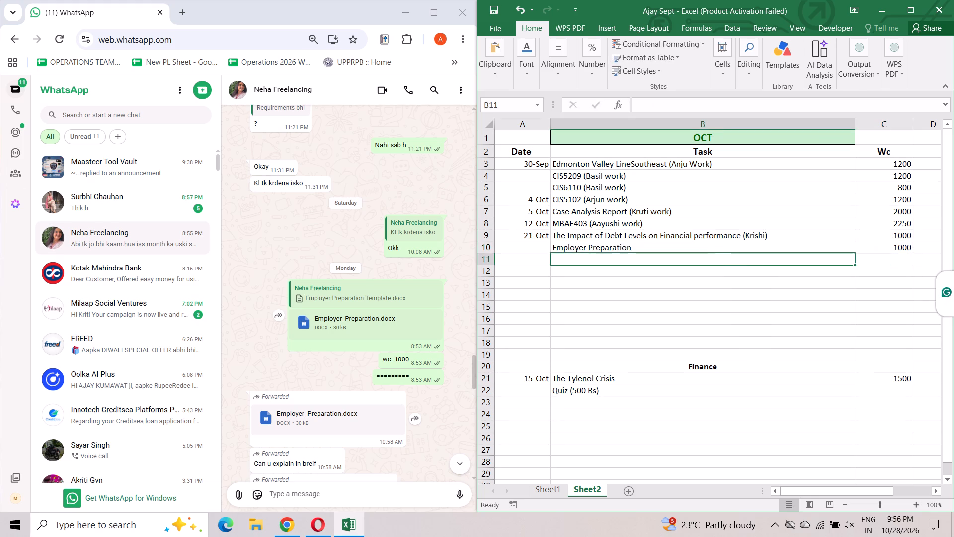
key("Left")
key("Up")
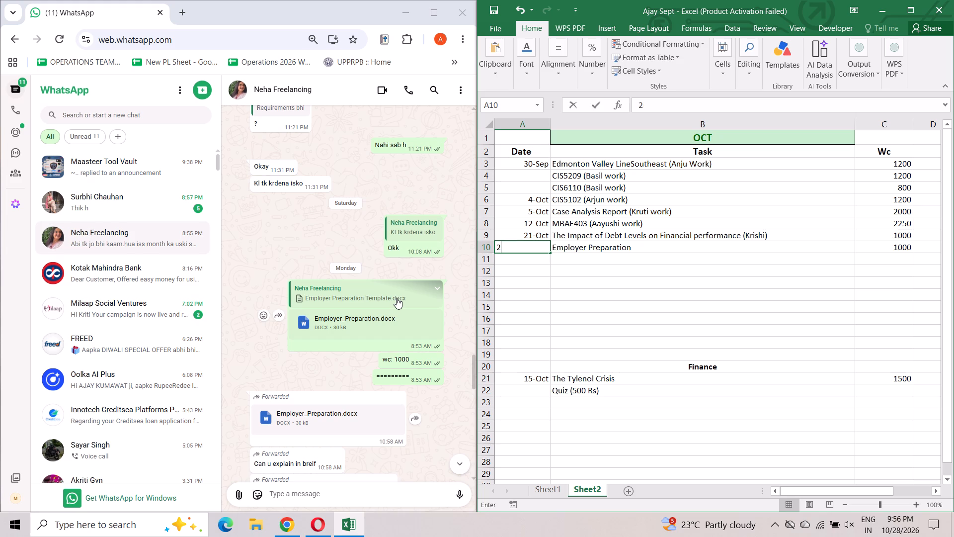
Enter the date 26-Oct in cell A10 for the Employer Preparation task.
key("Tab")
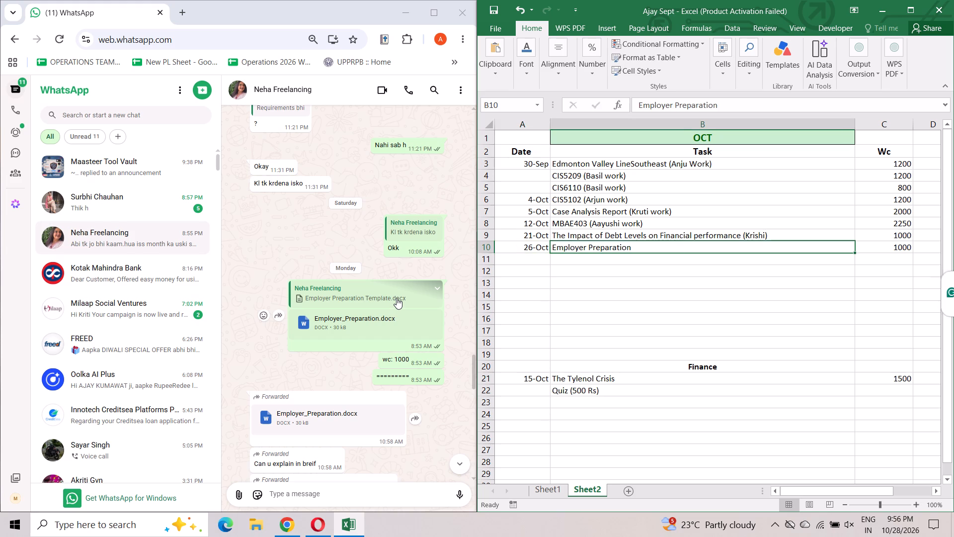
left_click(695, 266)
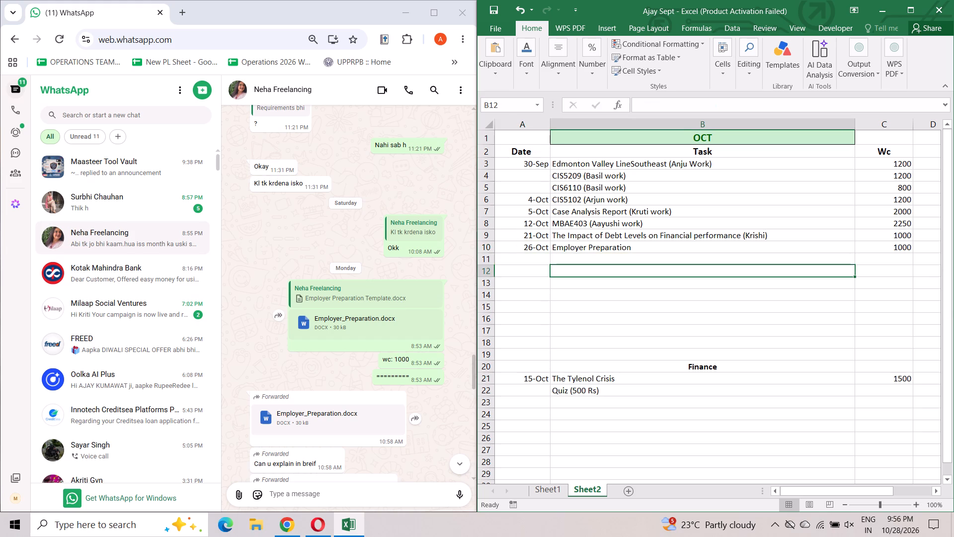
left_click(543, 314)
scroll(370, 355, "down", 2)
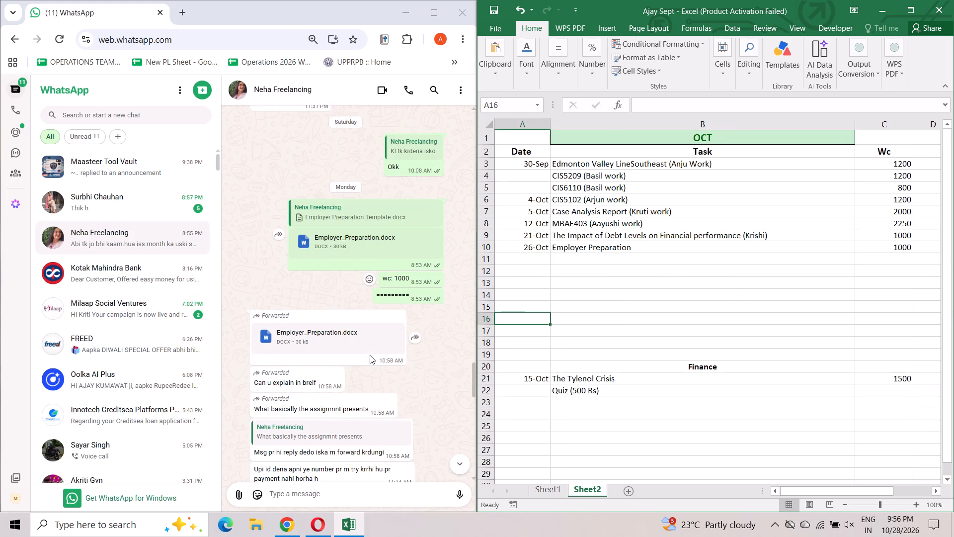
scroll(370, 355, "down", 3)
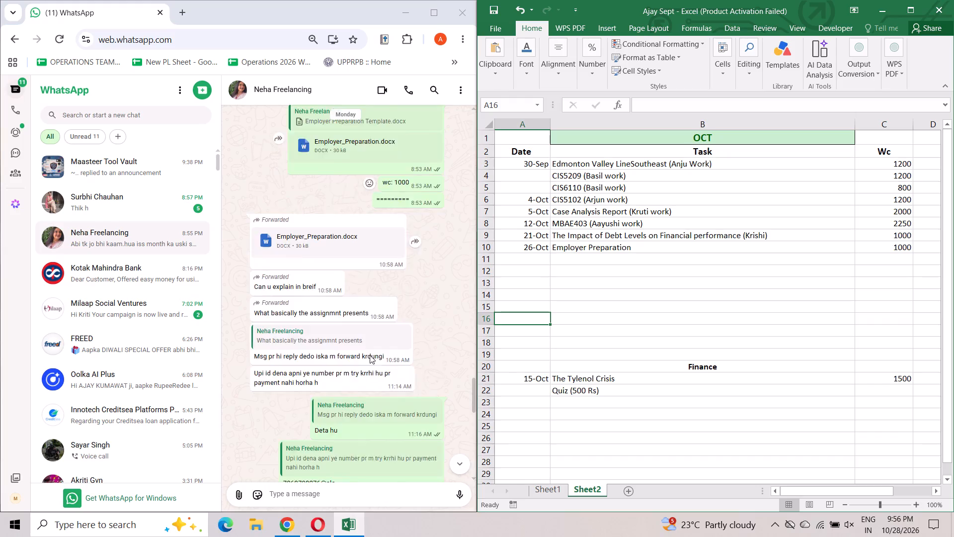
scroll(370, 355, "down", 7)
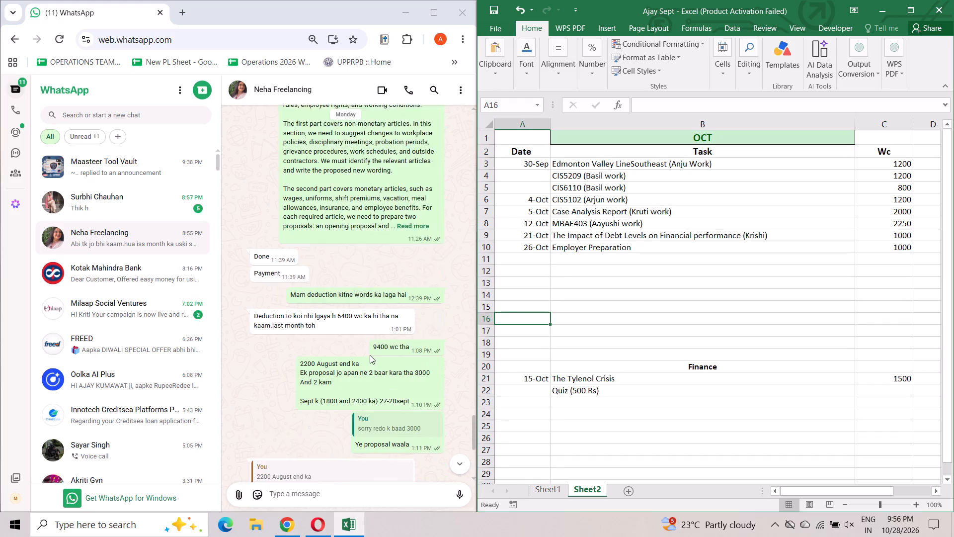
scroll(370, 355, "down", 1)
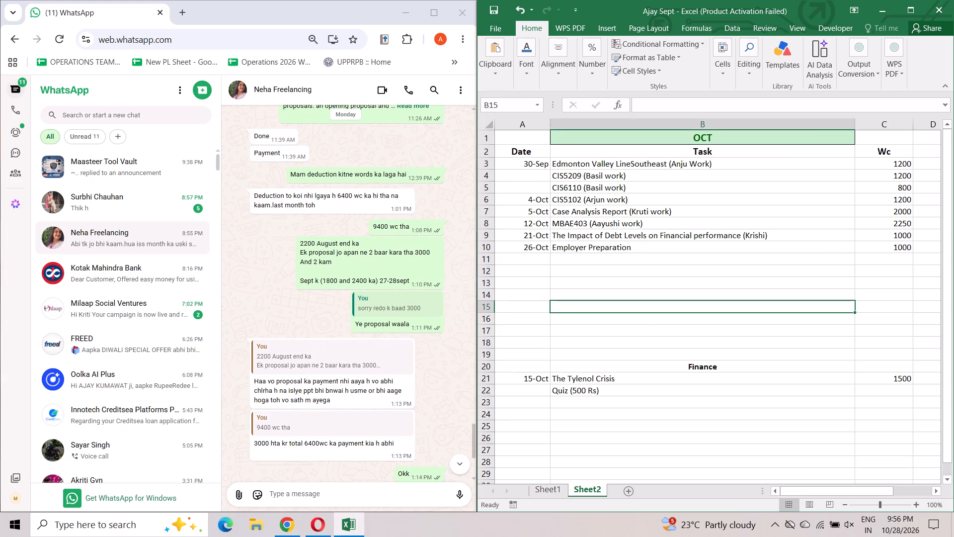
left_click(578, 311)
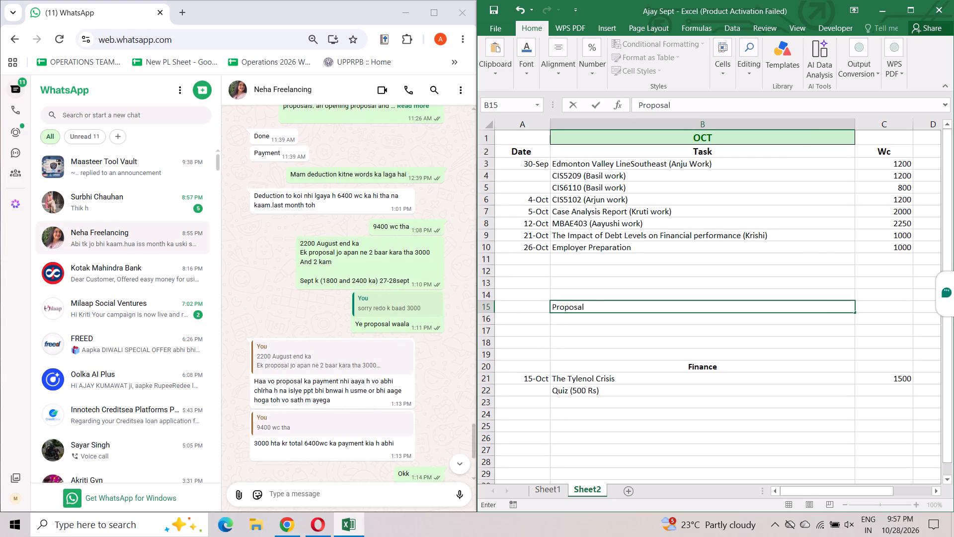
key("BackSpace")
key("BackSpace")
key("BackSpace")
key("BackSpace")
key("BackSpace")
key("Left")
key("Right")
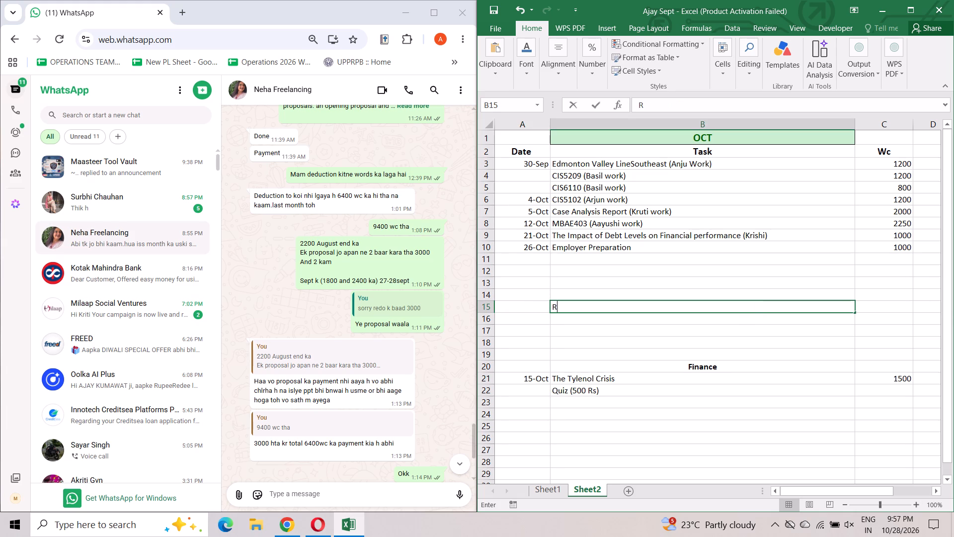
key("BackSpace")
key("BackSpace")
key("BackSpace")
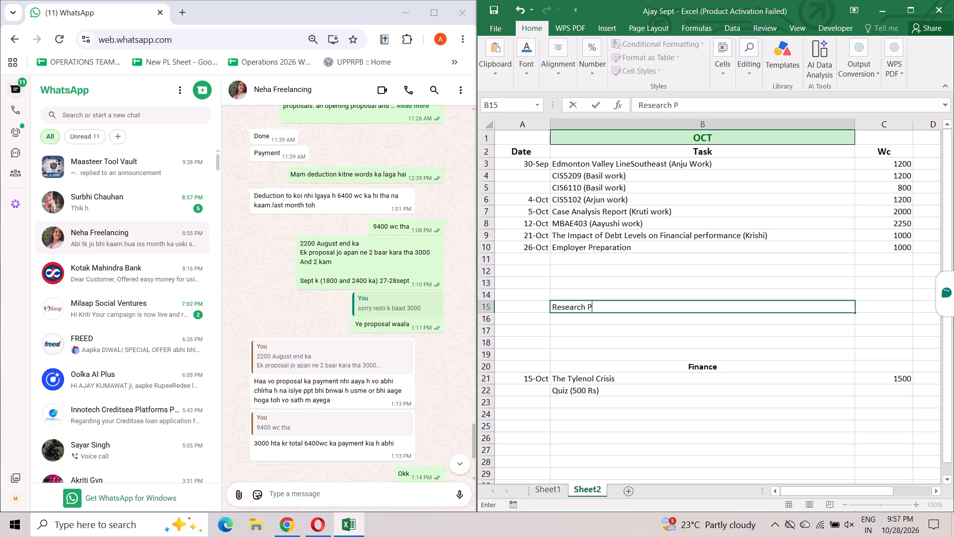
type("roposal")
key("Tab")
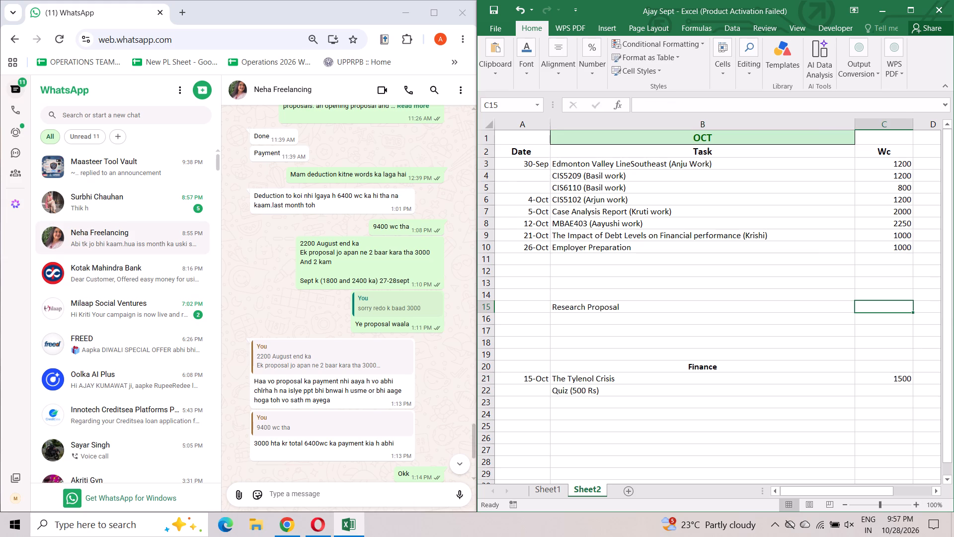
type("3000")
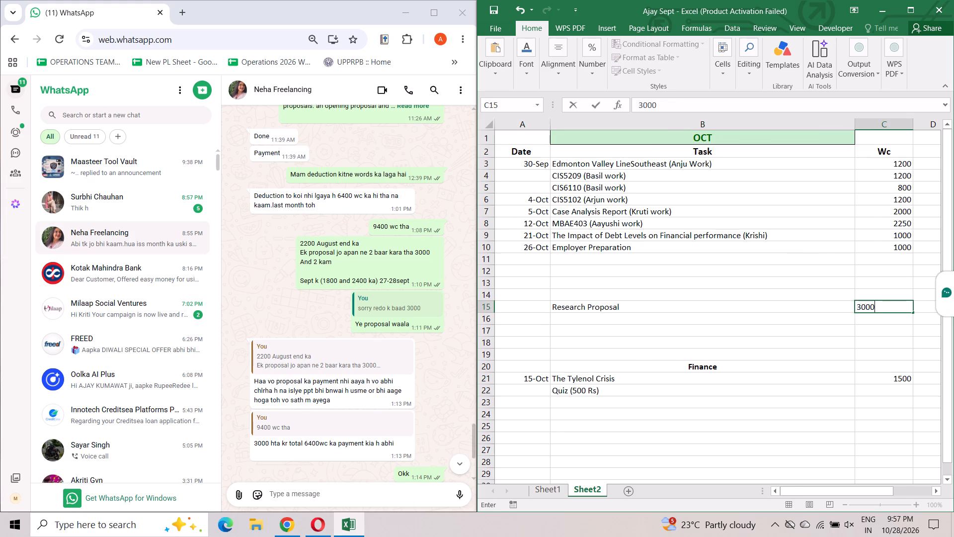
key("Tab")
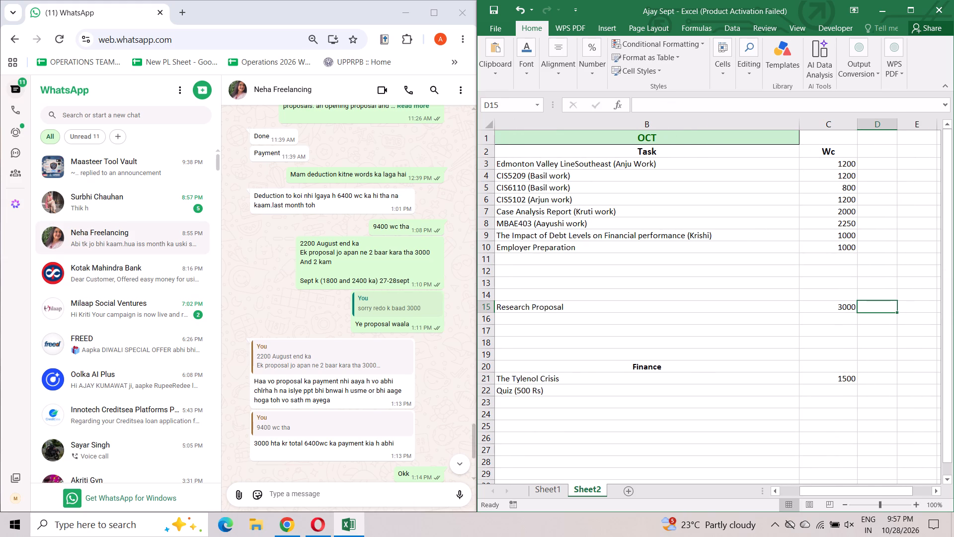
left_click_drag(821, 162, 823, 254)
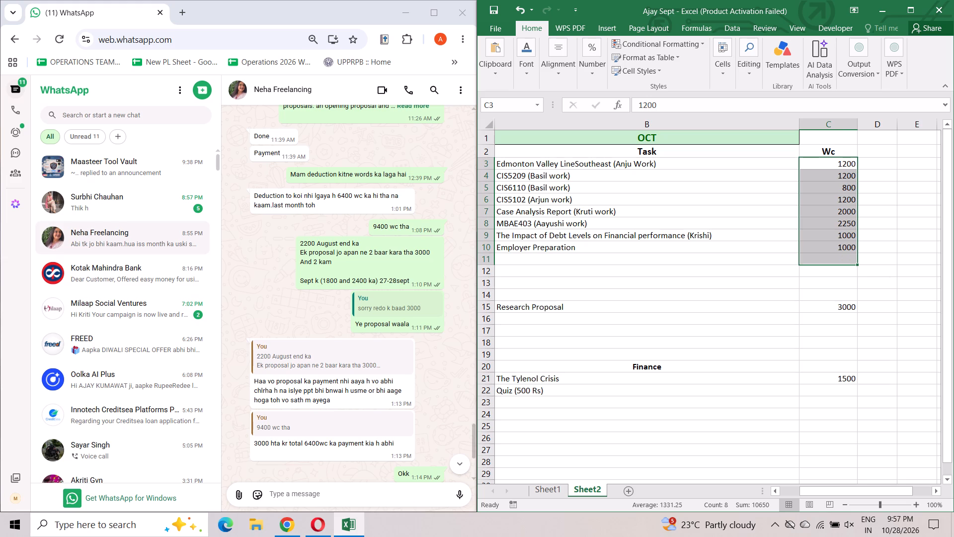
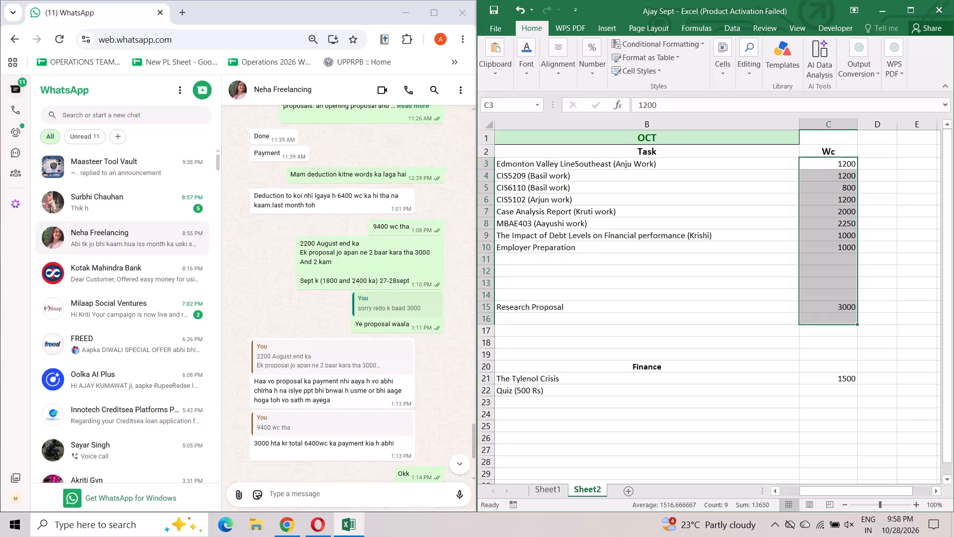
Enter a note beginning "Personal W" in cell E10, on the Employer Preparation row of Sheet2.
left_click(705, 265)
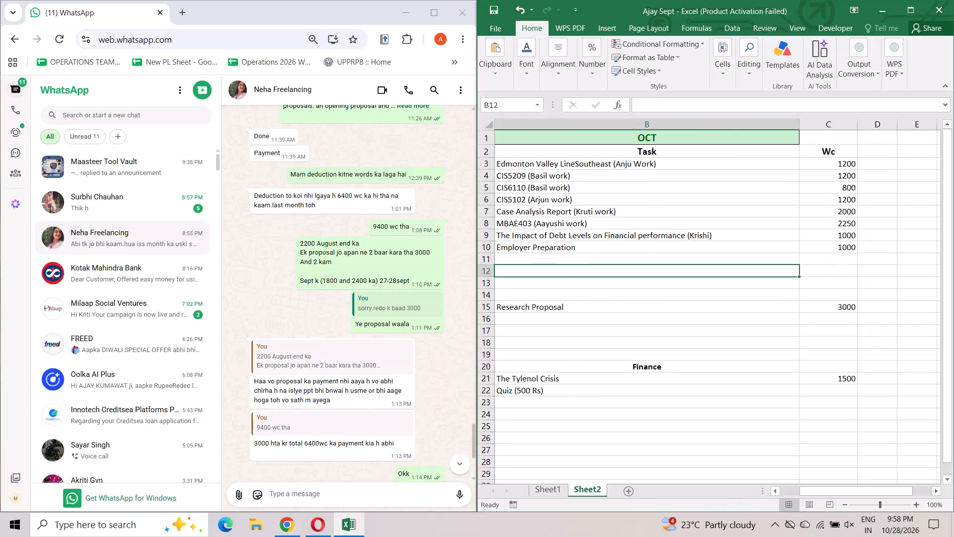
scroll(633, 267, "right", 5)
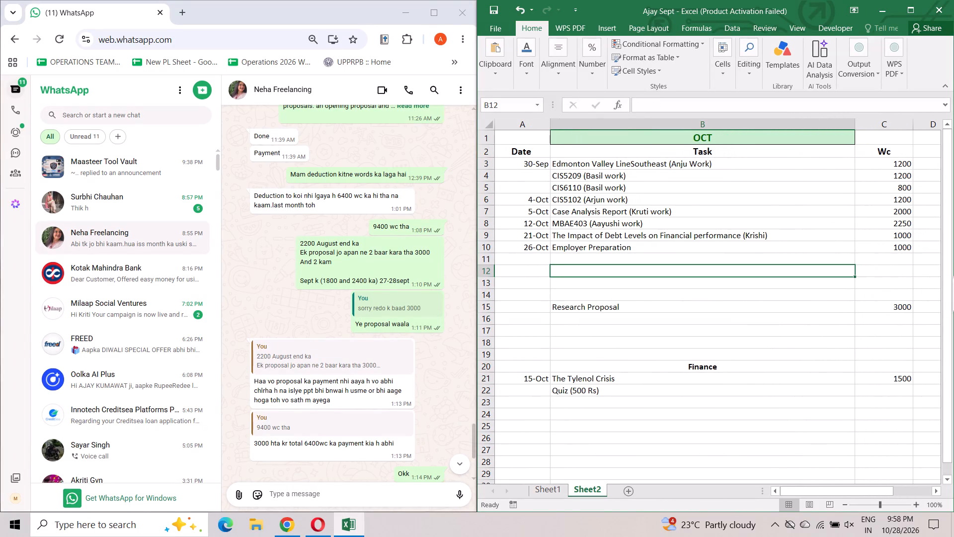
scroll(877, 273, "left", 1)
left_click(900, 248)
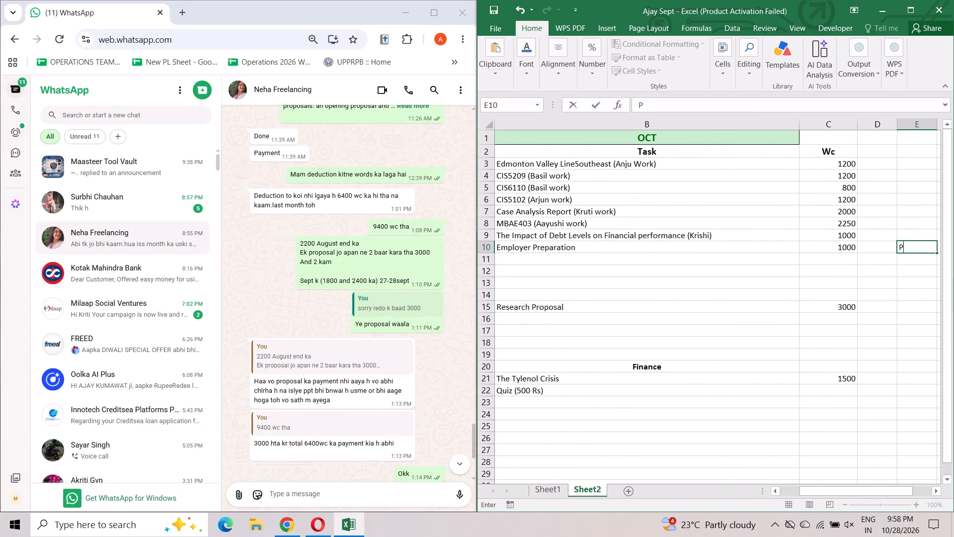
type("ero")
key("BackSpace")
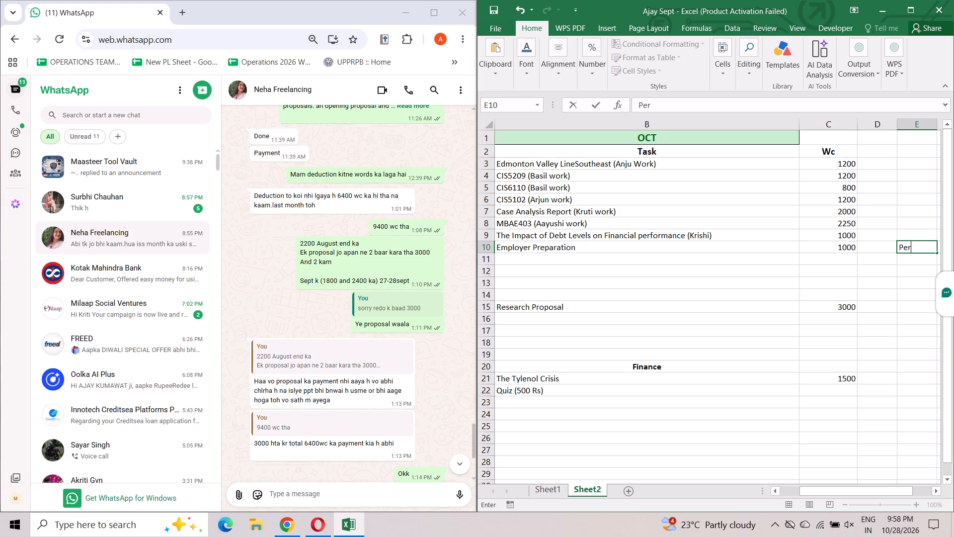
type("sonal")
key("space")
left_click(909, 279)
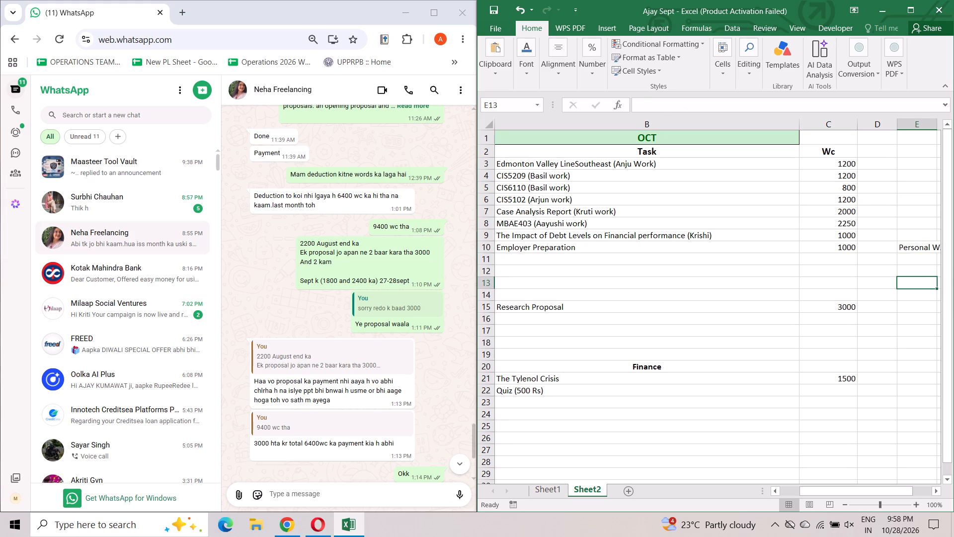
Widen column E so that the Personal WA note in row 10 fits inside its cell.
scroll(890, 298, "left", 2)
left_click_drag(936, 122, 953, 125)
left_click_drag(937, 121, 953, 125)
scroll(876, 223, "left", 4)
left_click_drag(576, 124, 598, 127)
left_click(638, 319)
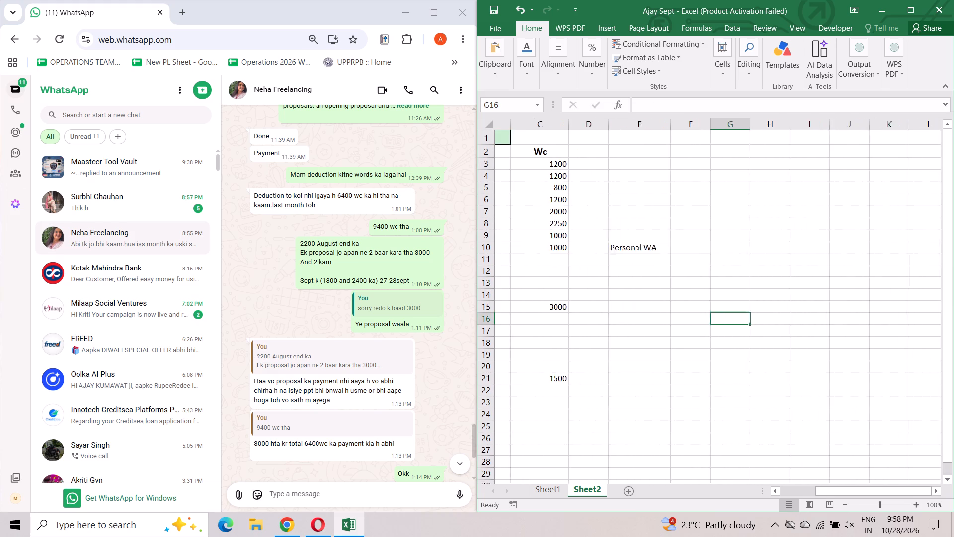
Auto-fit the width of the Task column B to its contents.
scroll(682, 323, "right", 6)
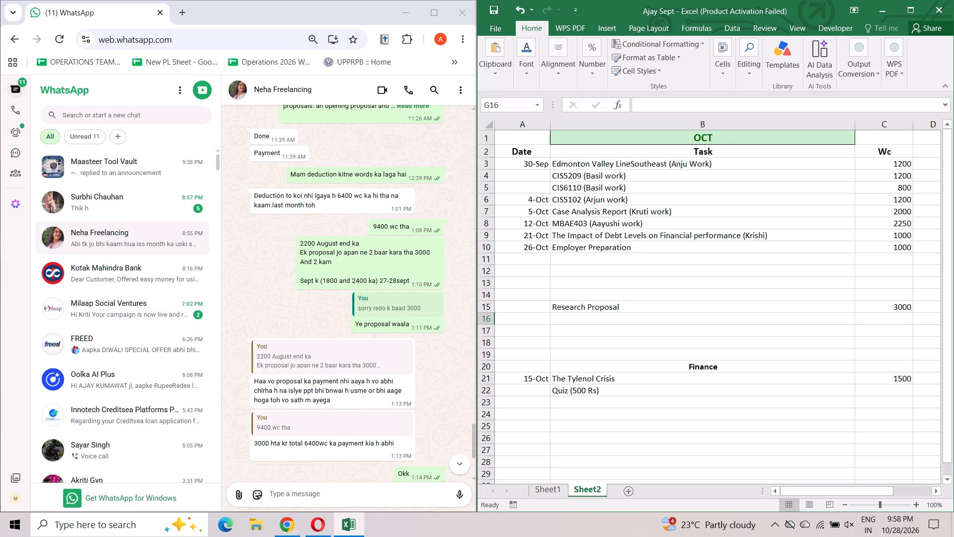
double_click(855, 121)
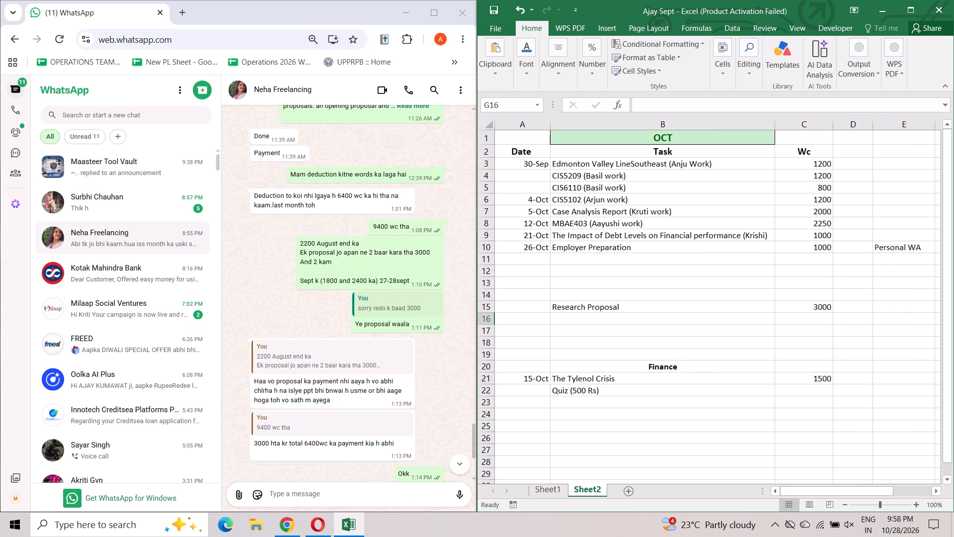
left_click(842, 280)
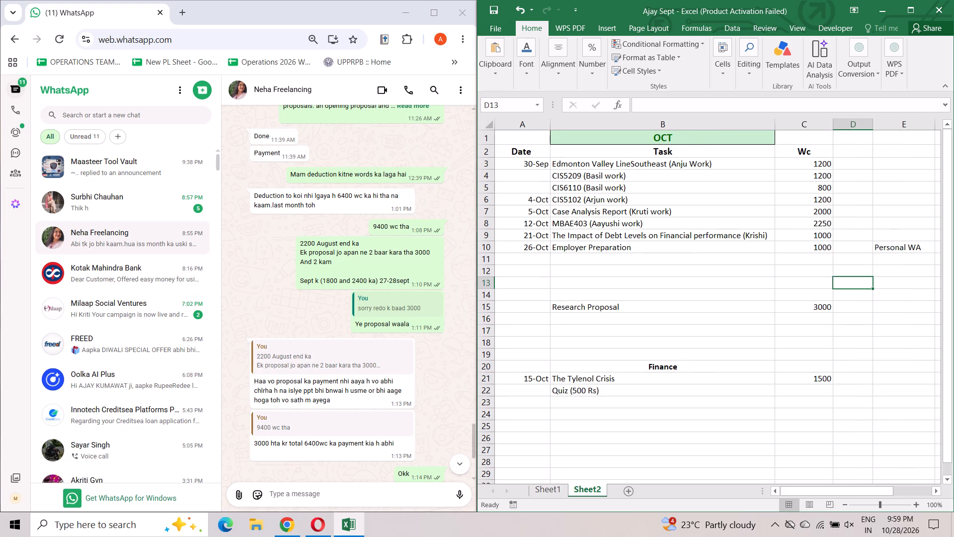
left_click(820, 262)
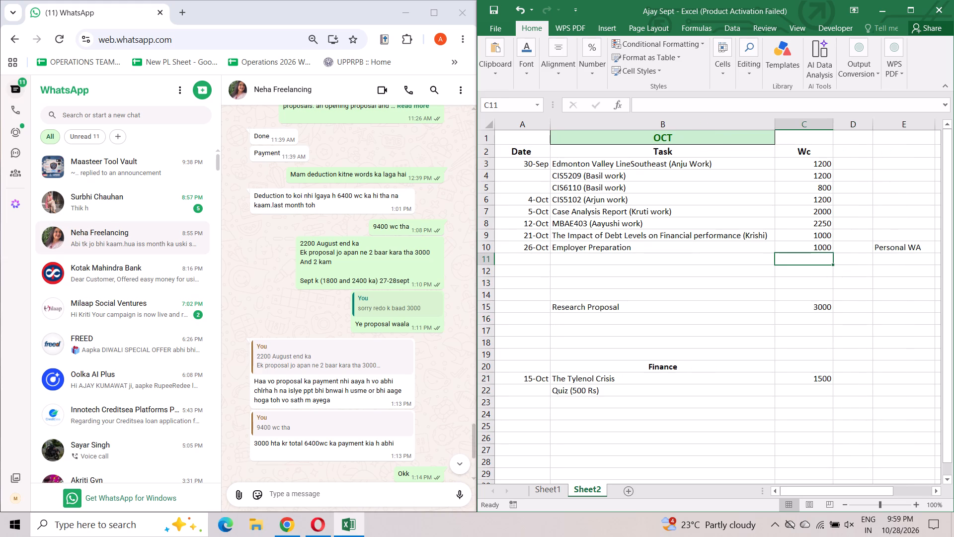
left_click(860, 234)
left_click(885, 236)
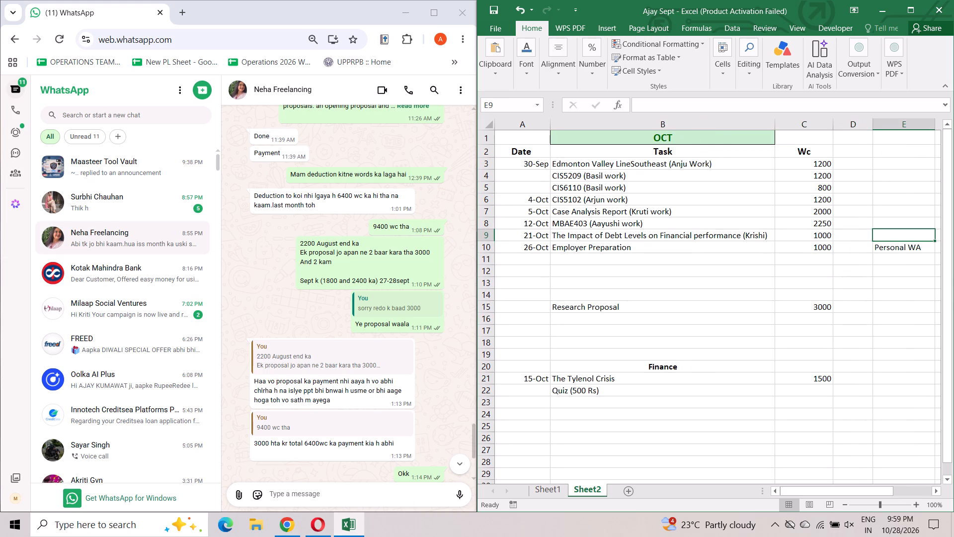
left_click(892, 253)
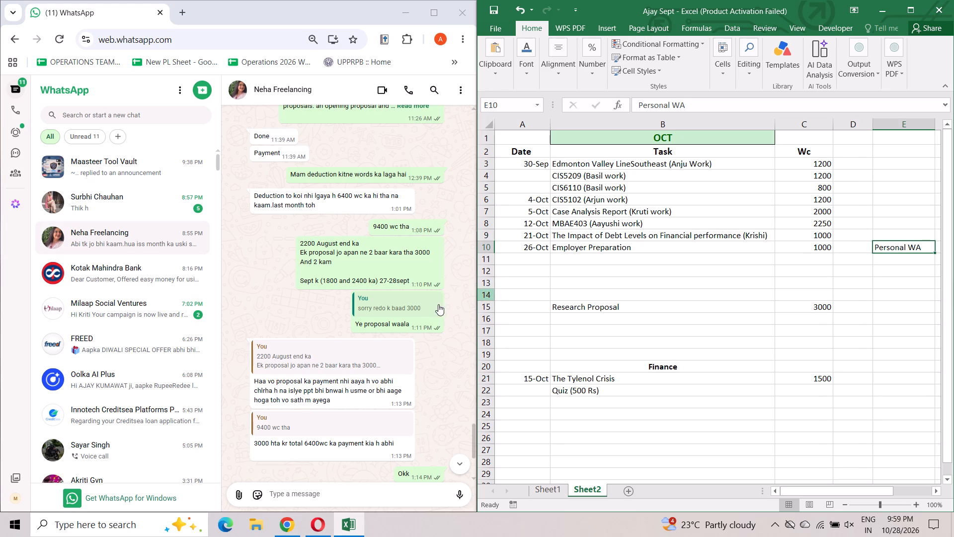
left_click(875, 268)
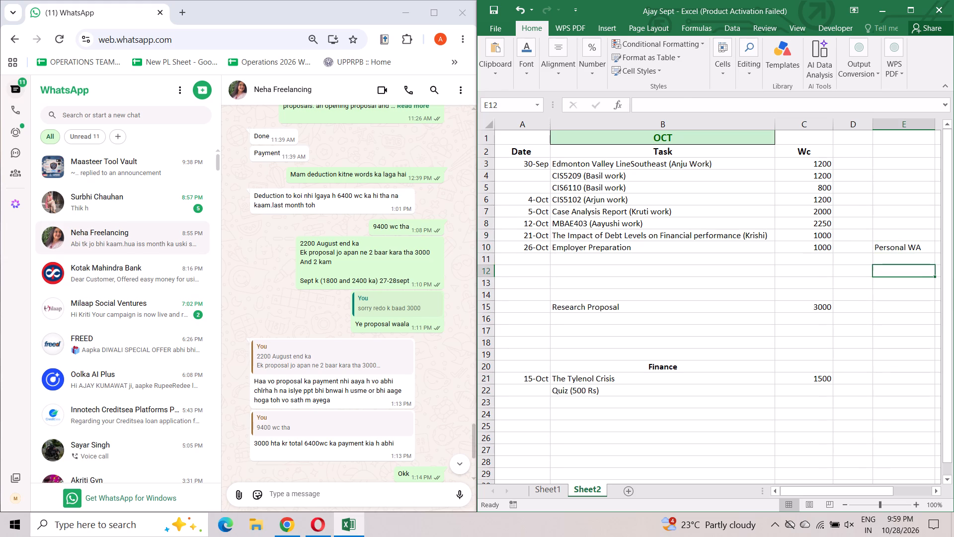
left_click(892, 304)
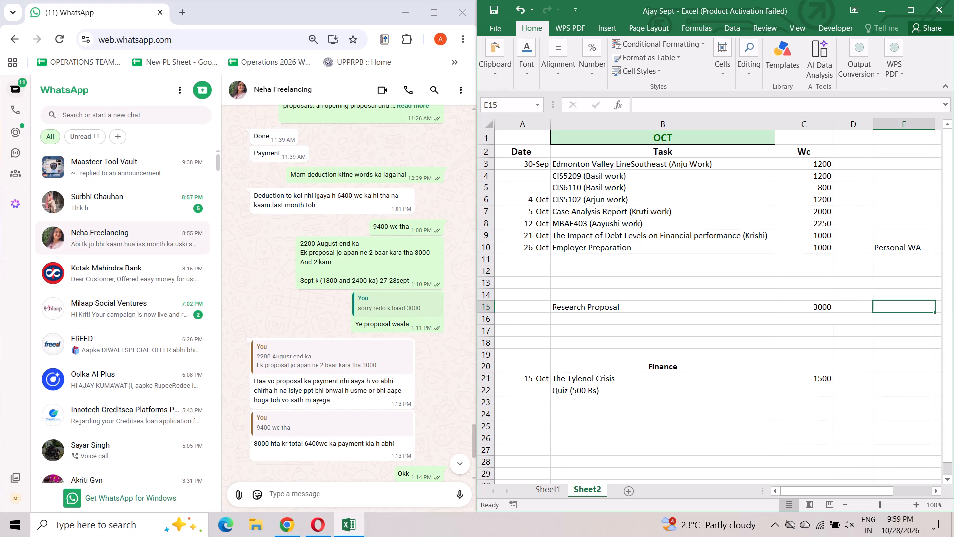
Copy the Personal WA note from E10 into cell E15 for the Research Proposal task.
left_click(918, 248)
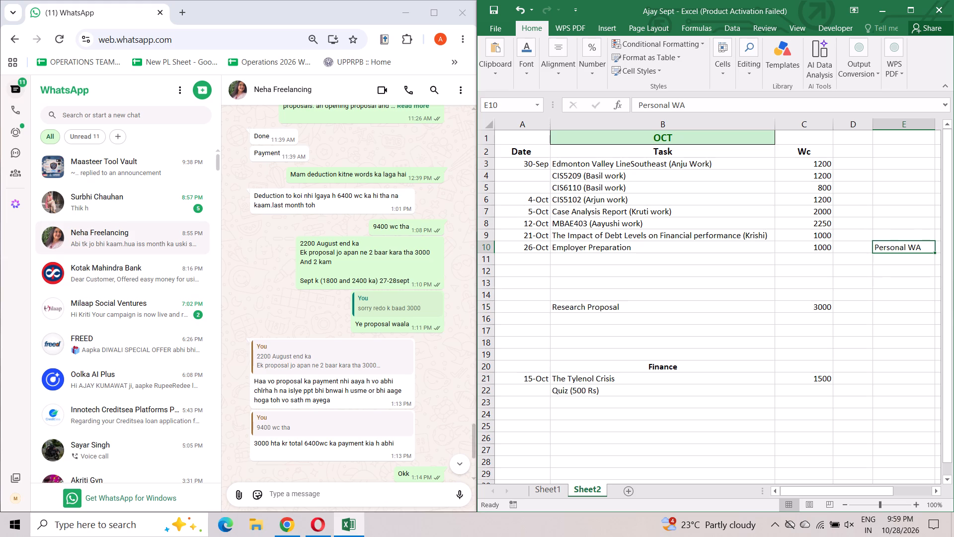
key("ctrl+c")
left_click(889, 314)
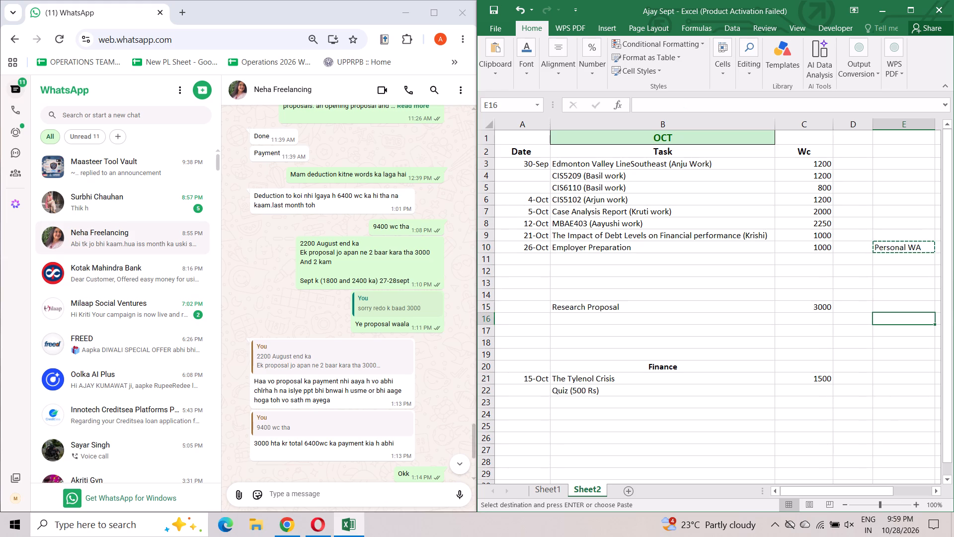
left_click_drag(889, 314, 892, 308)
left_click(892, 308)
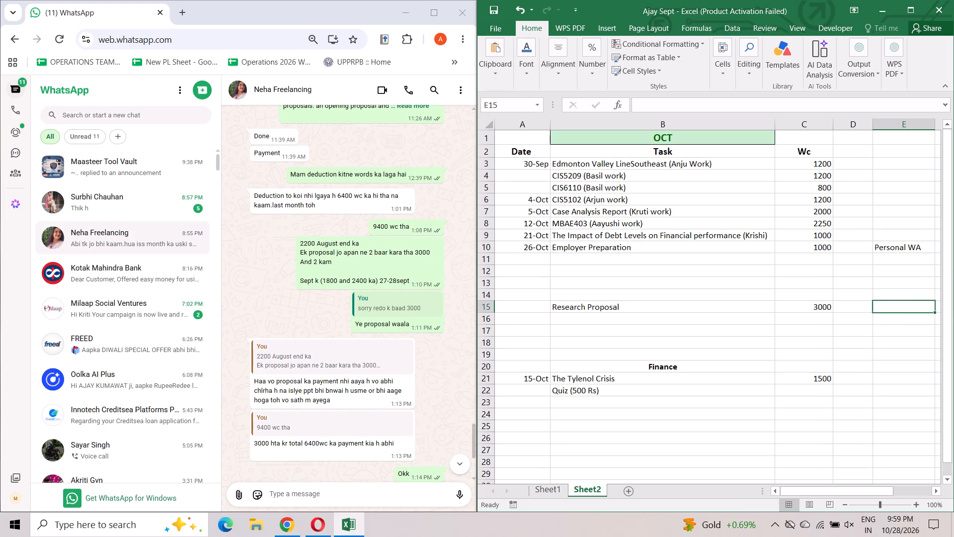
key("ctrl+c")
left_click(902, 245)
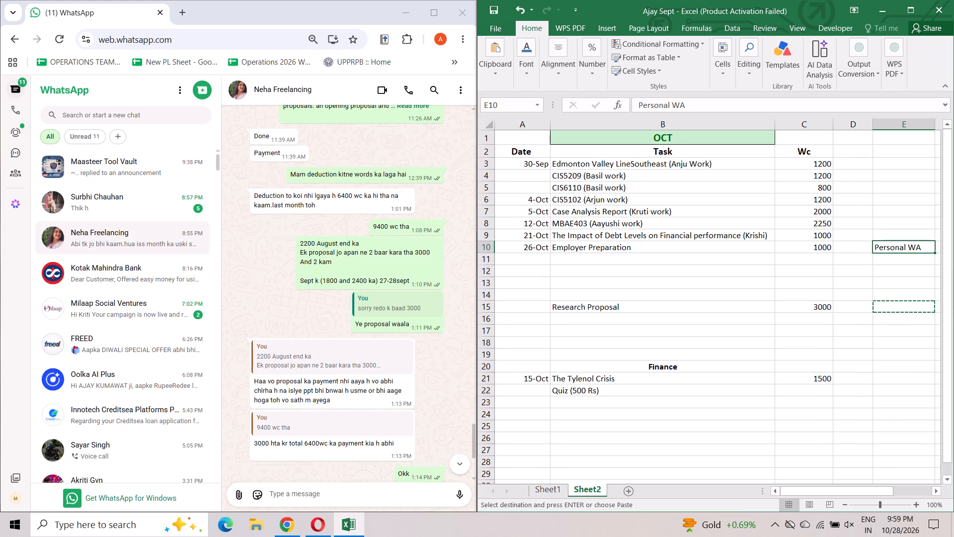
key("ctrl+x")
key("ctrl+c")
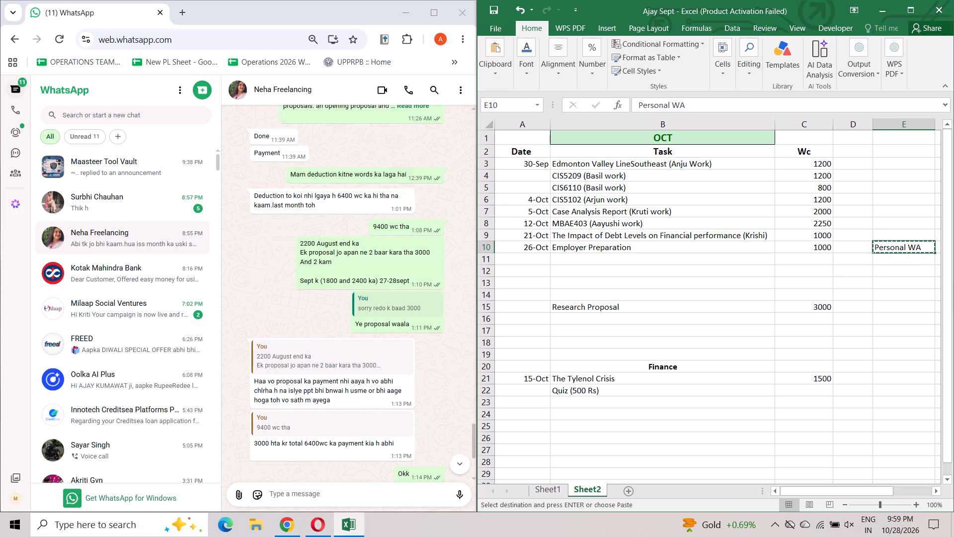
key("ctrl+c")
left_click(890, 313)
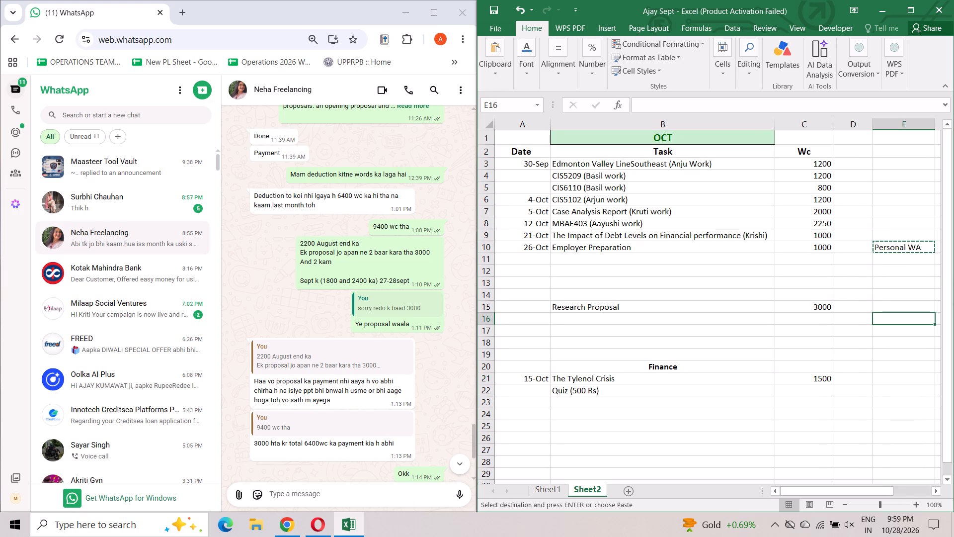
key("Up")
key("ctrl+v")
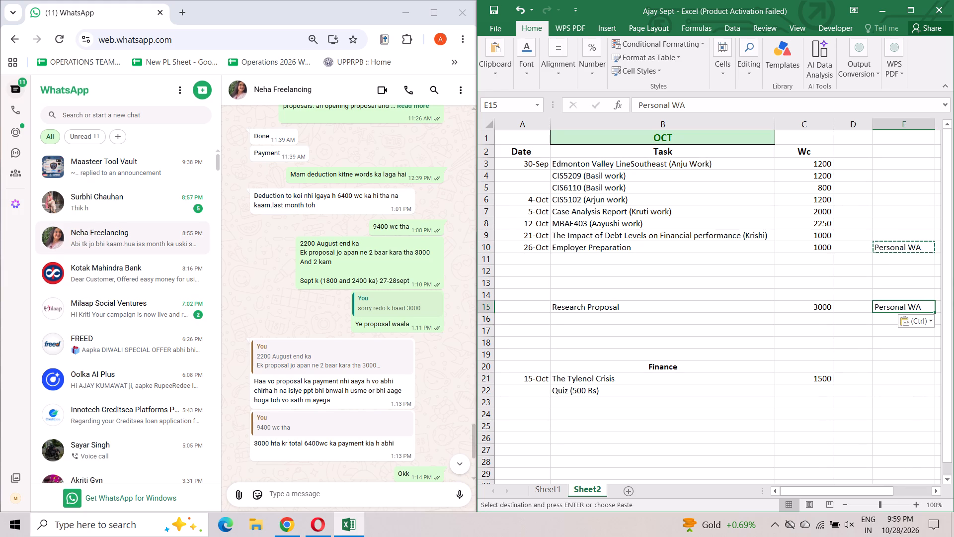
Paste the copied Personal WA note into E21 and E22 for the Tylenol Crisis and Quiz entries under Finance.
left_click(884, 378)
key("ctrl+v")
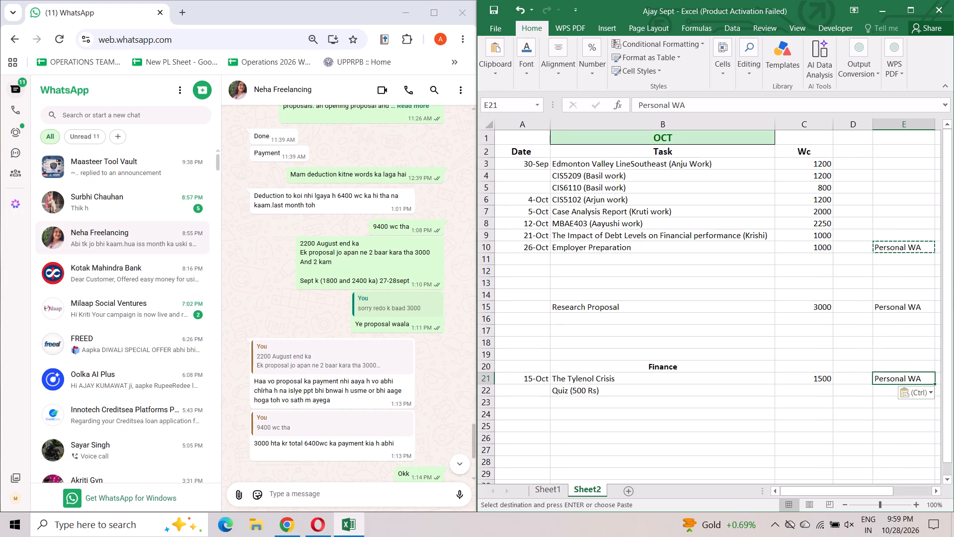
key("Down")
key("ctrl+v")
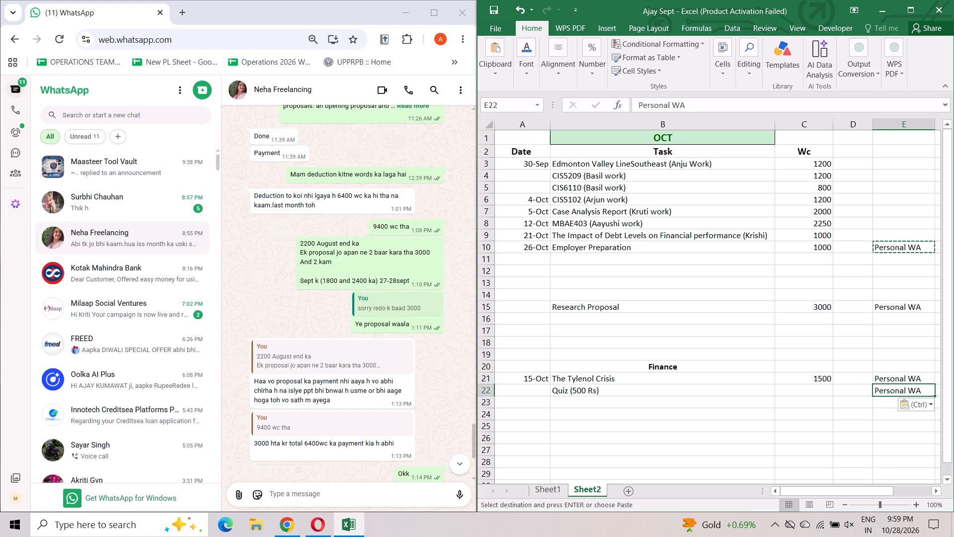
Enter 500 RS in the Wc column, cell C22, for the Quiz entry.
left_click(820, 394)
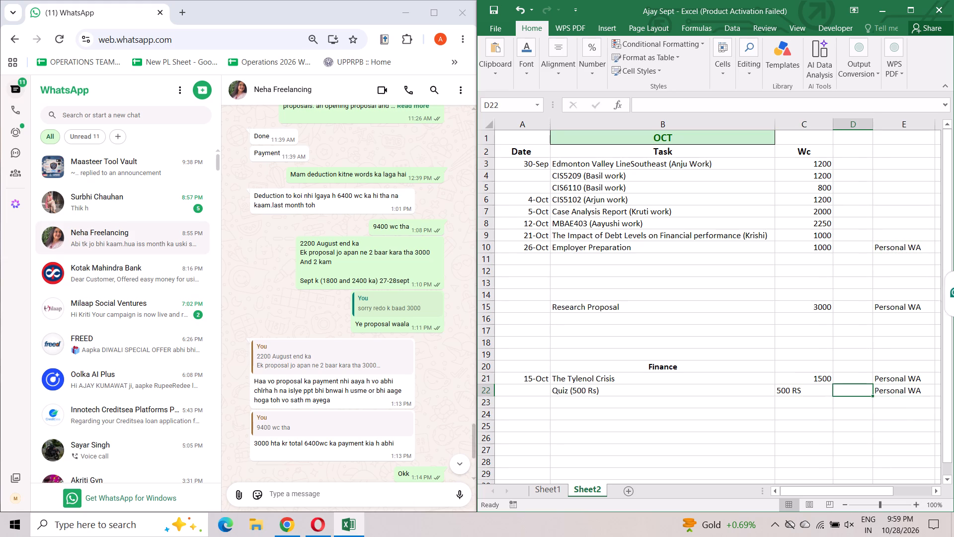
left_click(810, 408)
left_click(680, 439)
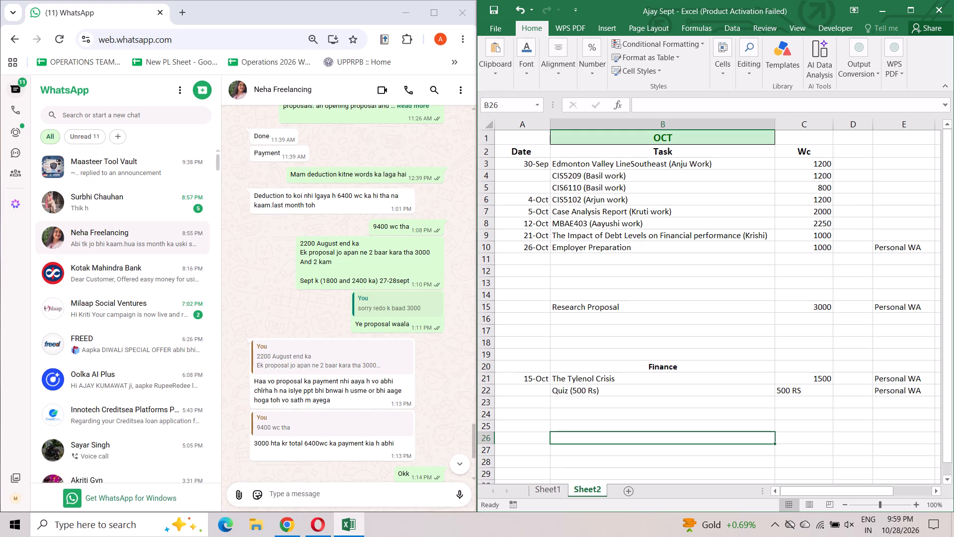
Copy the whole October table, including the Finance section, range A1:E23.
left_click_drag(513, 139, 931, 446)
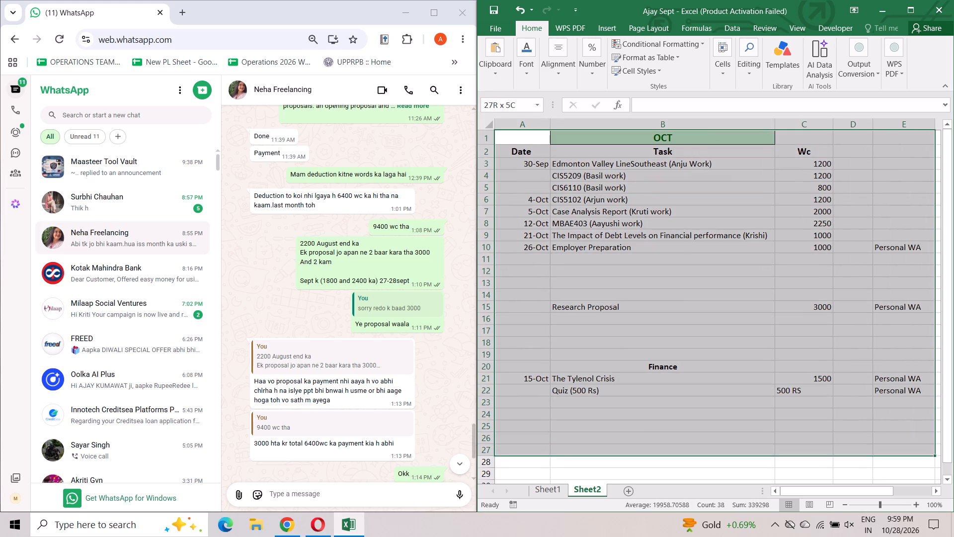
left_click_drag(931, 446, 933, 406)
right_click(681, 311)
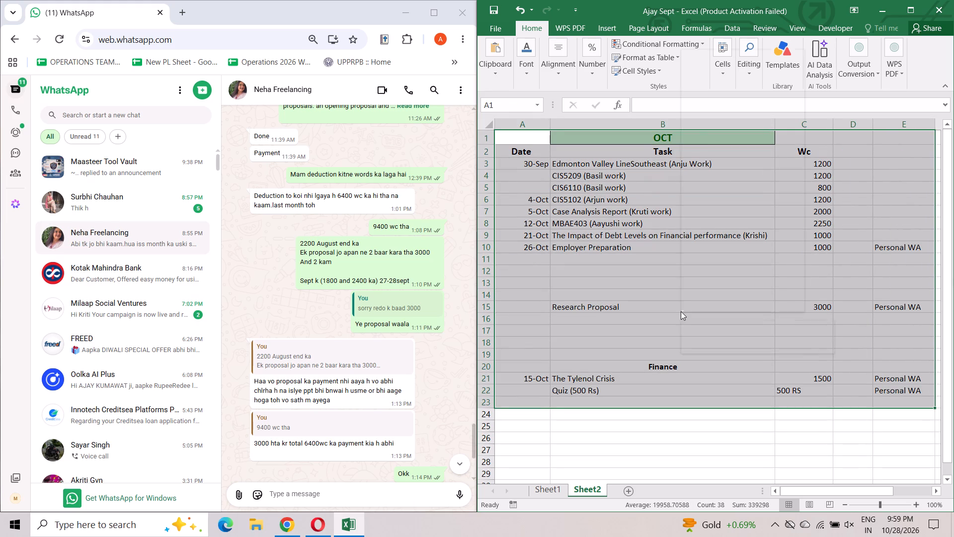
left_click(730, 69)
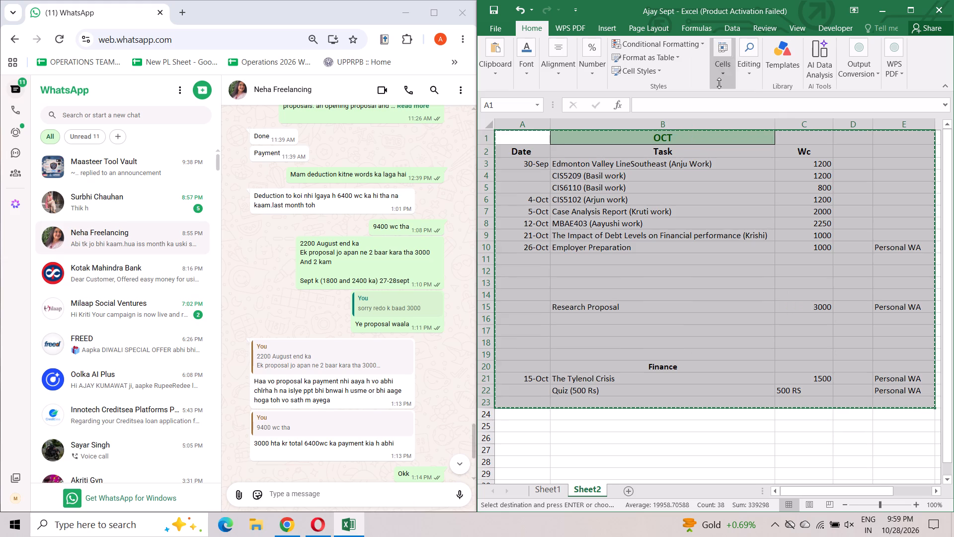
Create a new blank workbook.
left_click(660, 376)
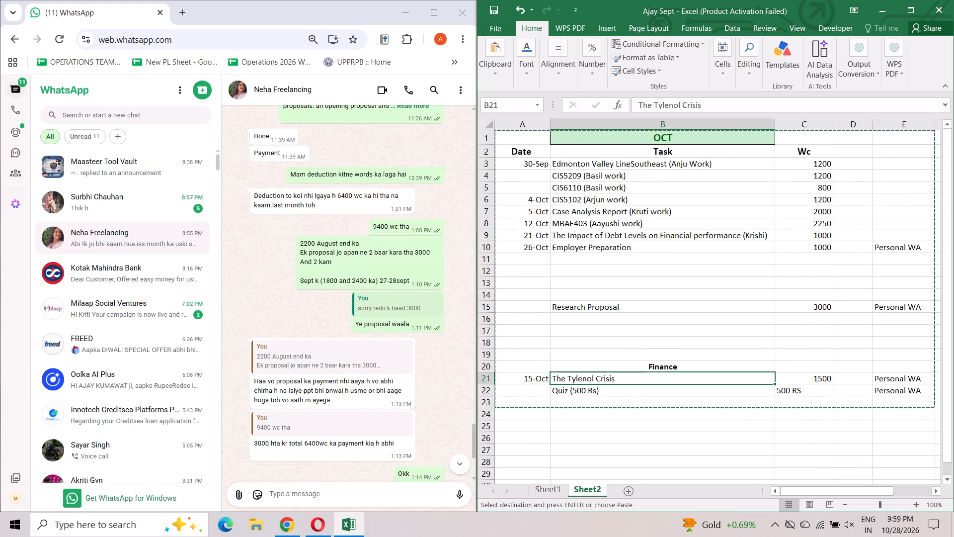
key("ctrl+n")
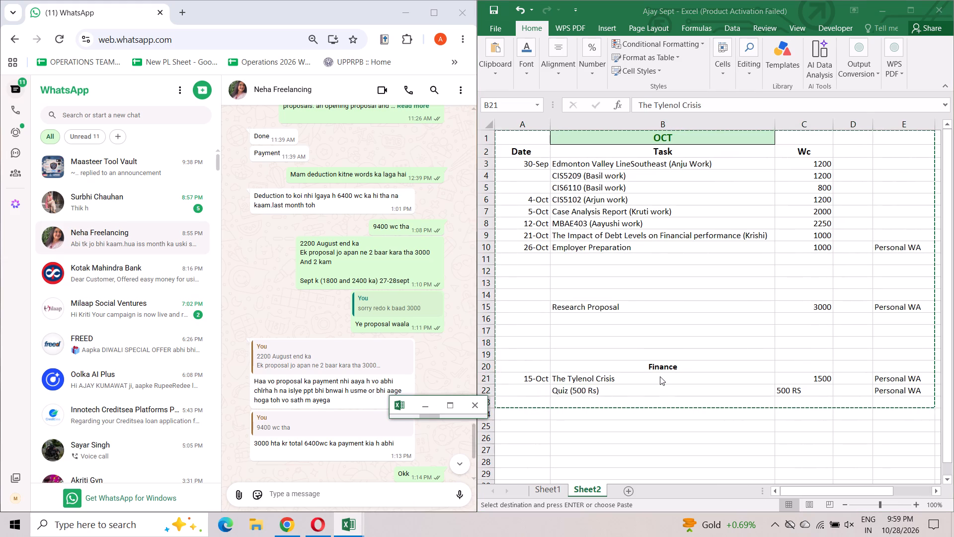
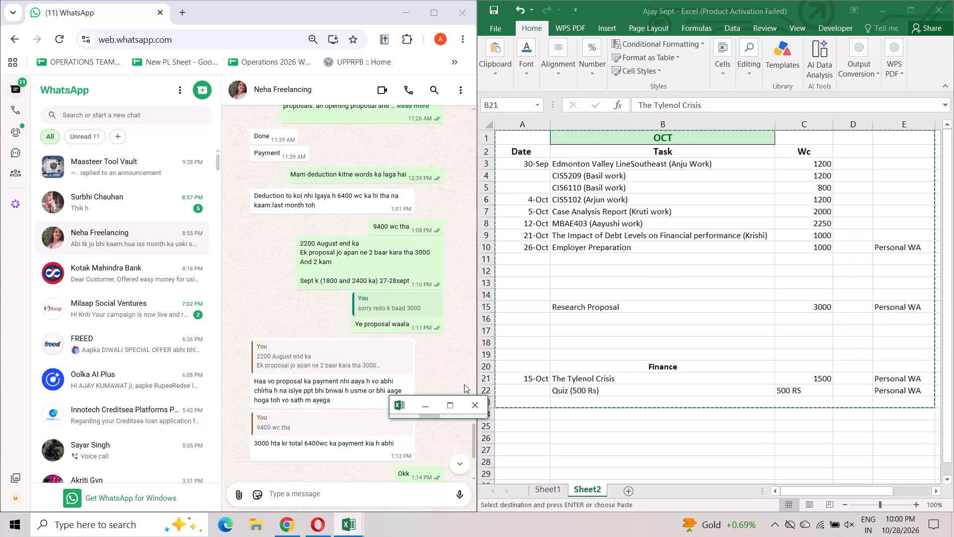
Arrange the new blank workbook side by side with the Ajay Sept workbook, in place of the WhatsApp window.
left_click(446, 412)
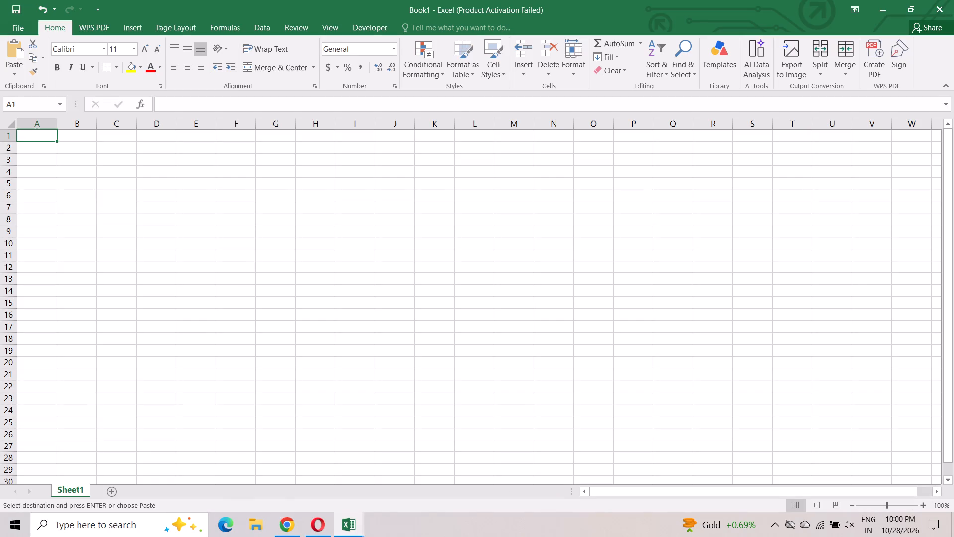
key("super+Left")
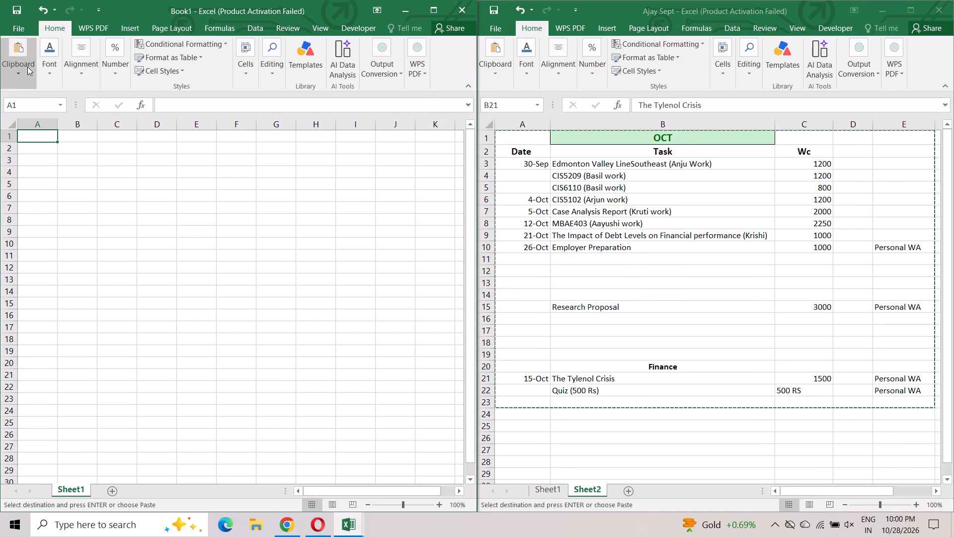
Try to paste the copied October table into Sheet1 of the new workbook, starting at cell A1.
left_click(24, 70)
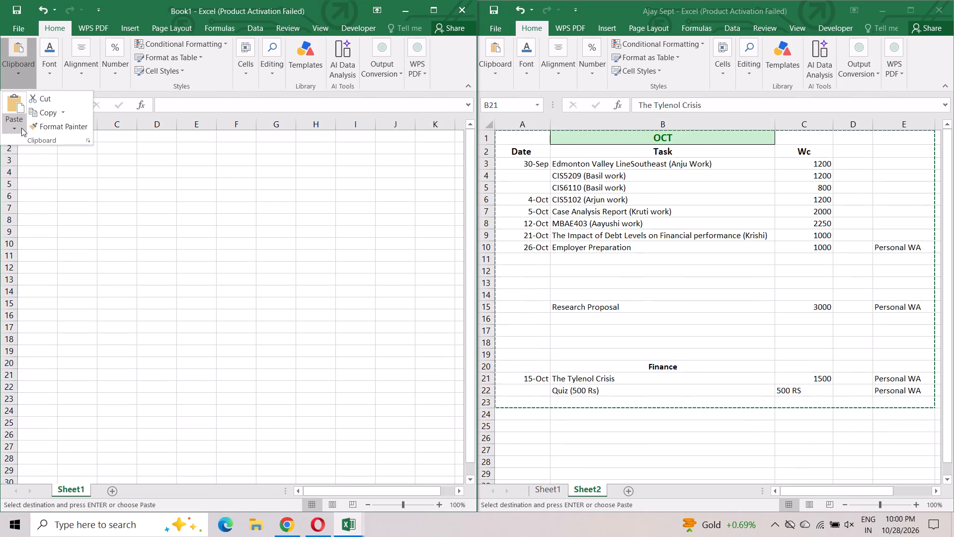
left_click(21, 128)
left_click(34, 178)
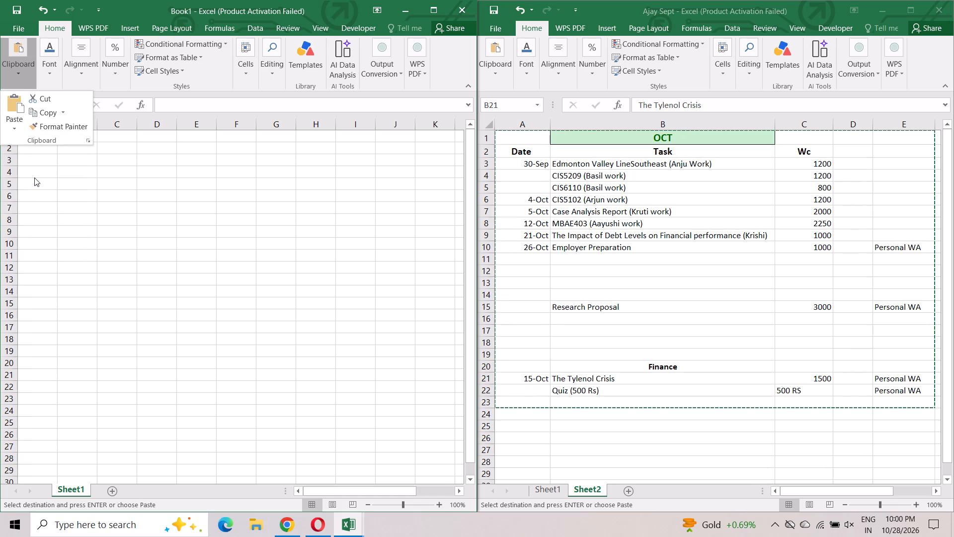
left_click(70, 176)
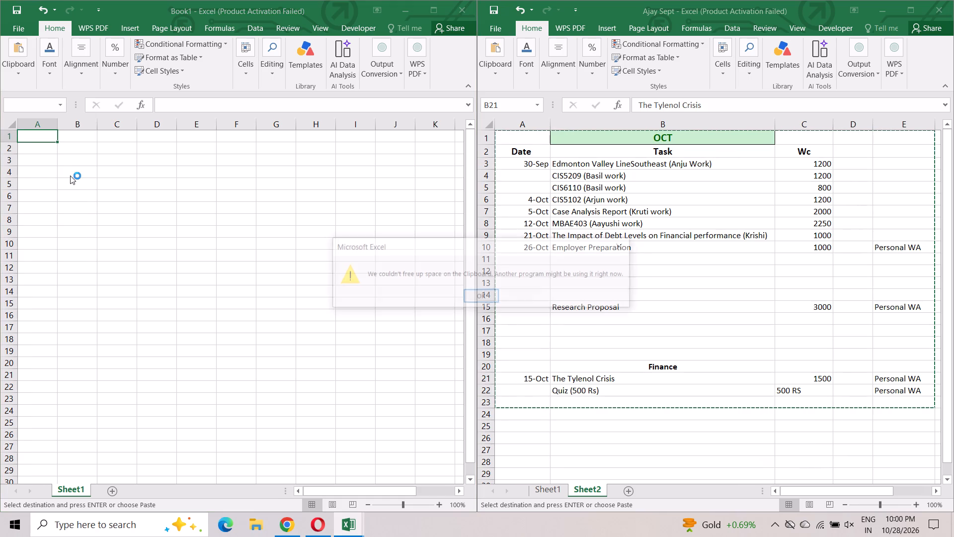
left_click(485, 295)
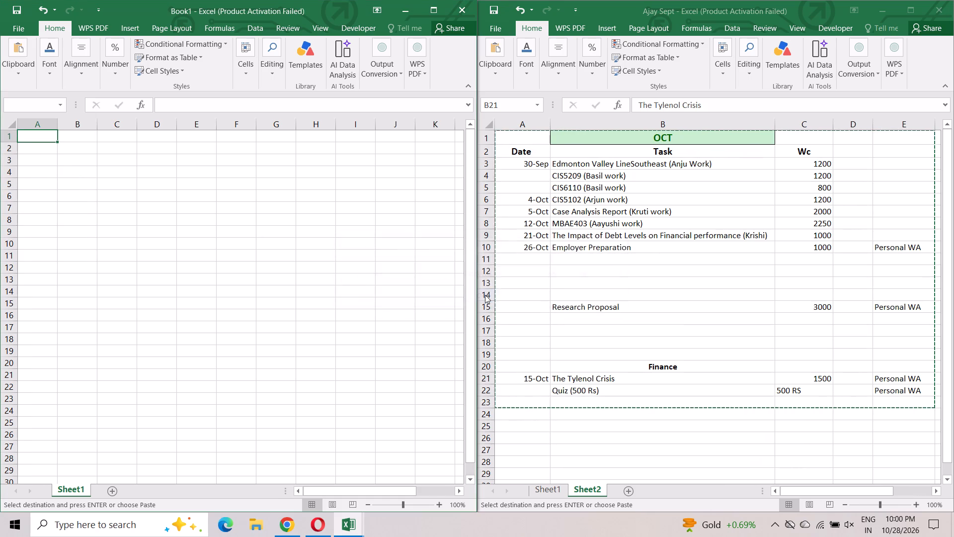
Paste the copied October table into Sheet1 of the new workbook, starting at cell A1.
left_click(231, 219)
left_click(36, 133)
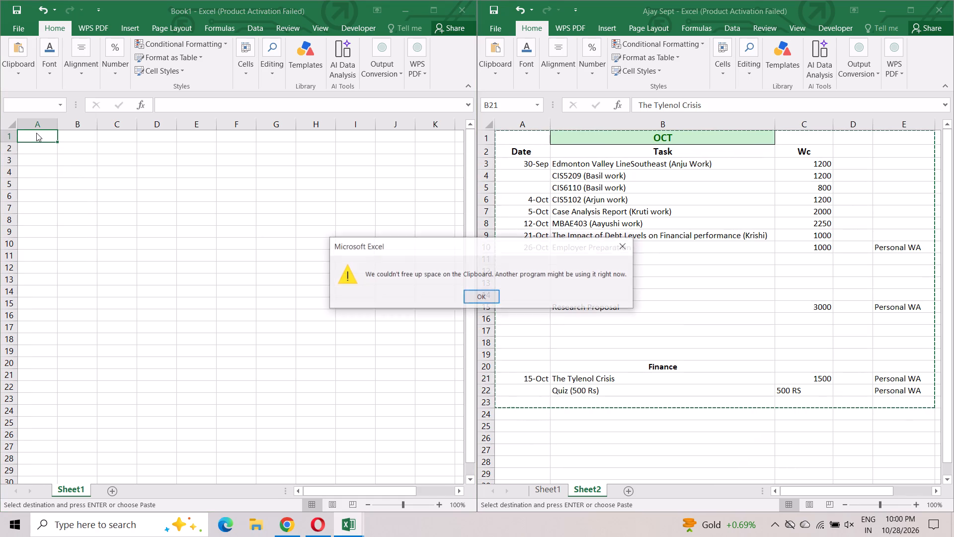
left_click(480, 298)
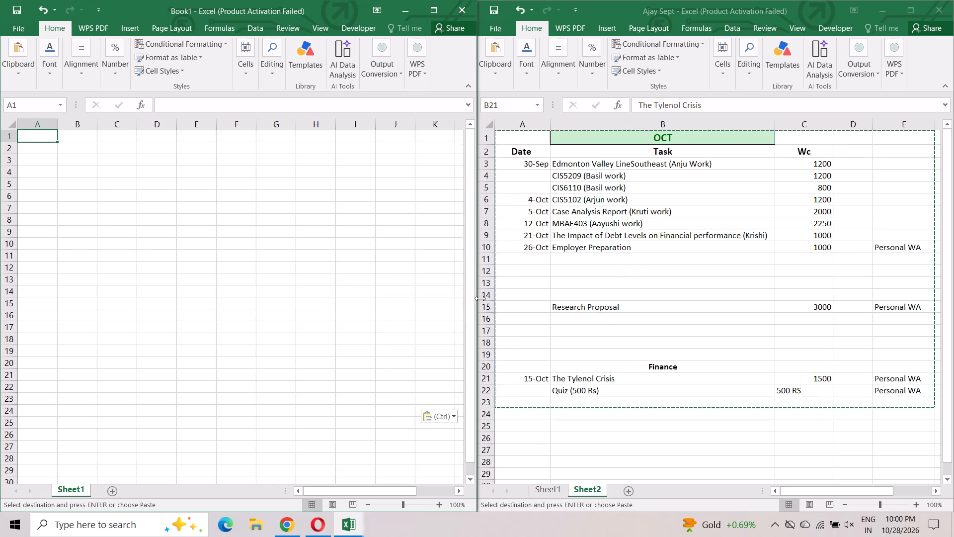
left_click(315, 426)
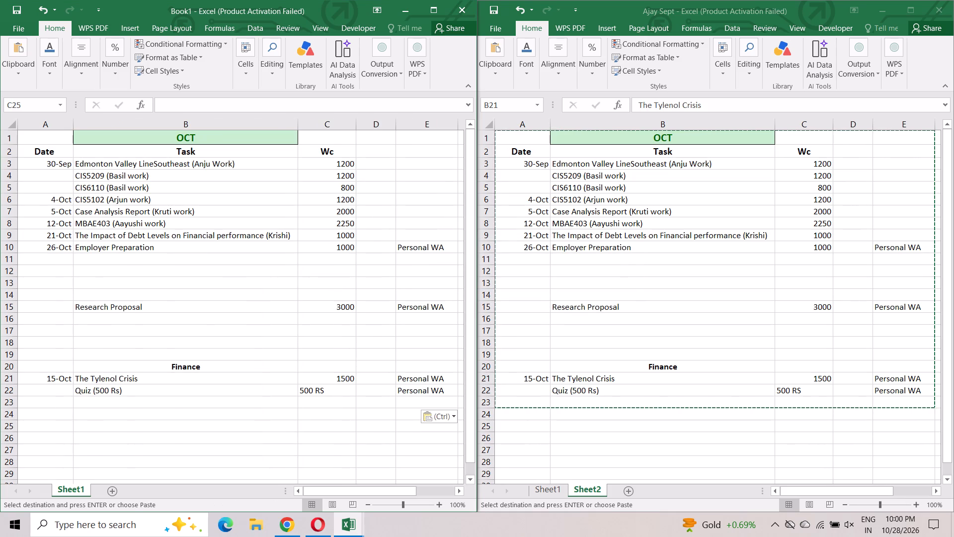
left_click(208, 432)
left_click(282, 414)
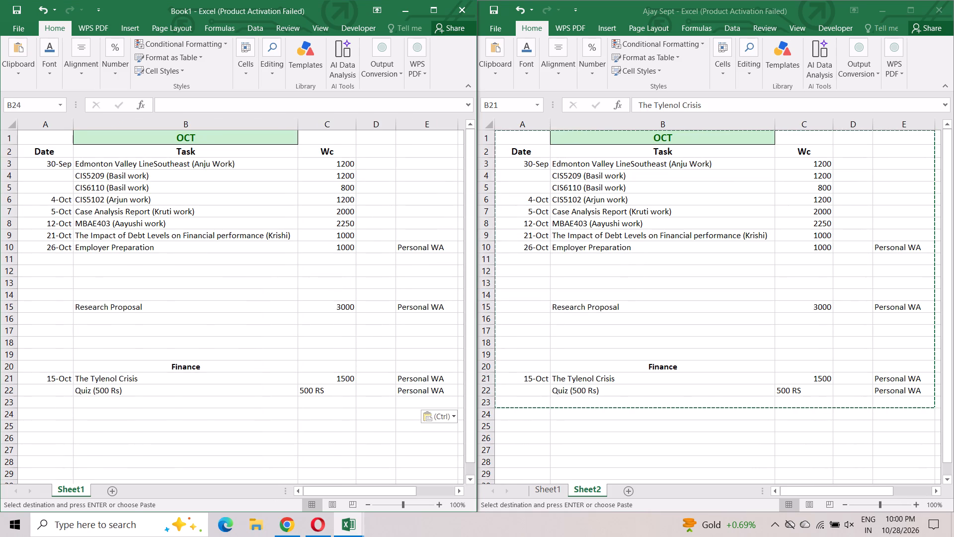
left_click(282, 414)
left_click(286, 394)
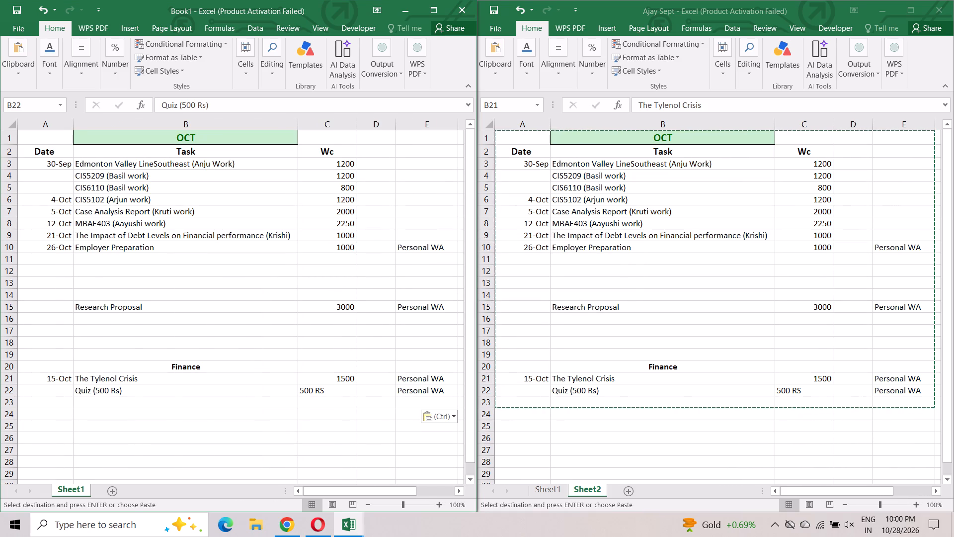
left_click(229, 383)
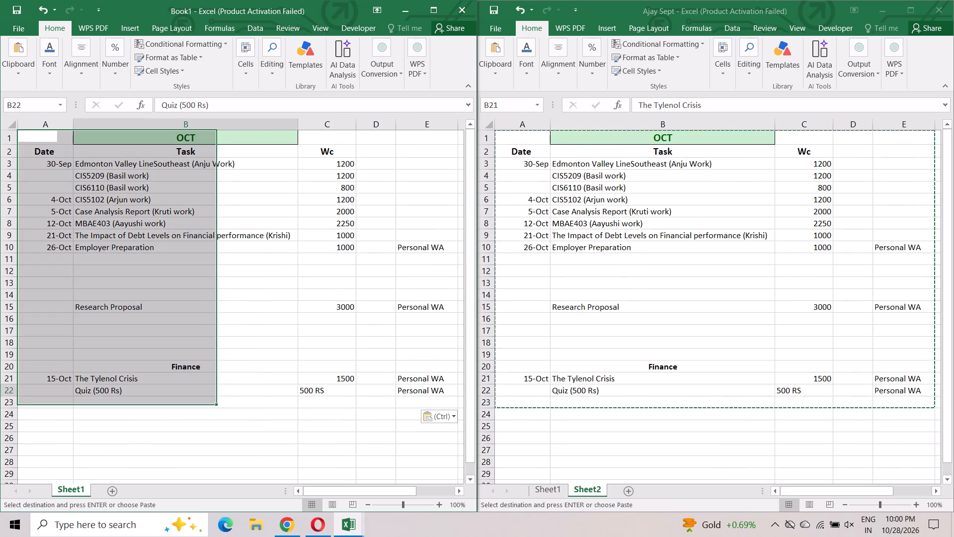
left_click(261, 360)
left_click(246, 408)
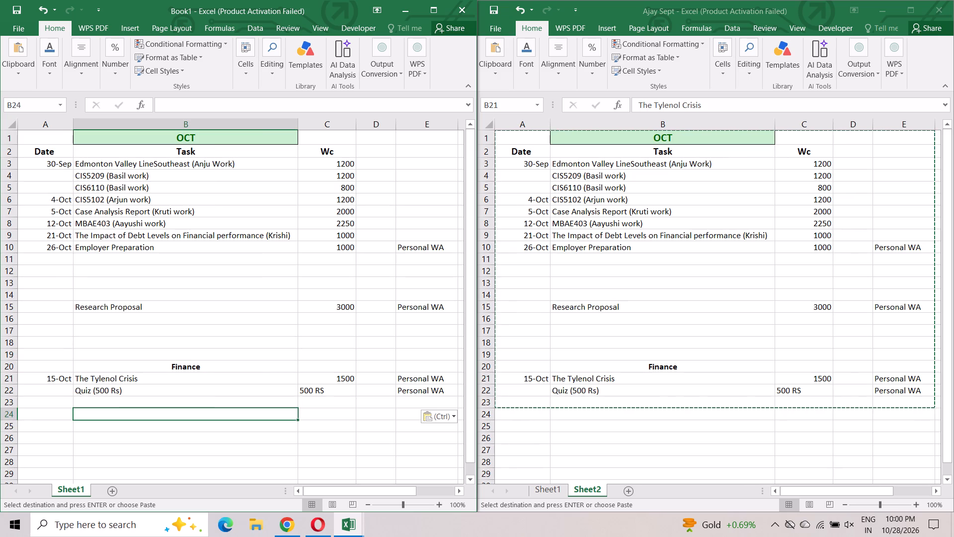
Arrange the new workbook side by side with the WhatsApp window, covering the Ajay Sept workbook, with cell A11 selected.
left_click(55, 262)
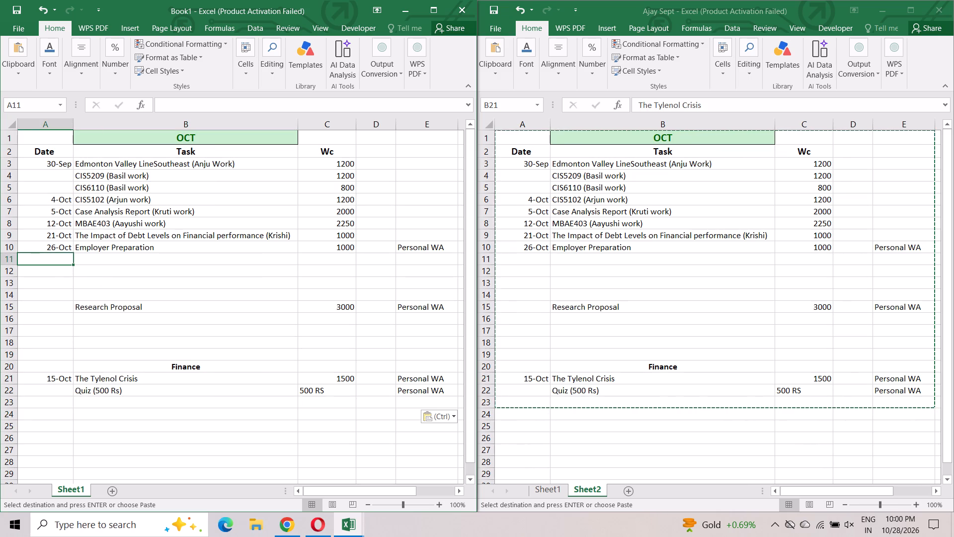
left_click_drag(223, 2, 705, 13)
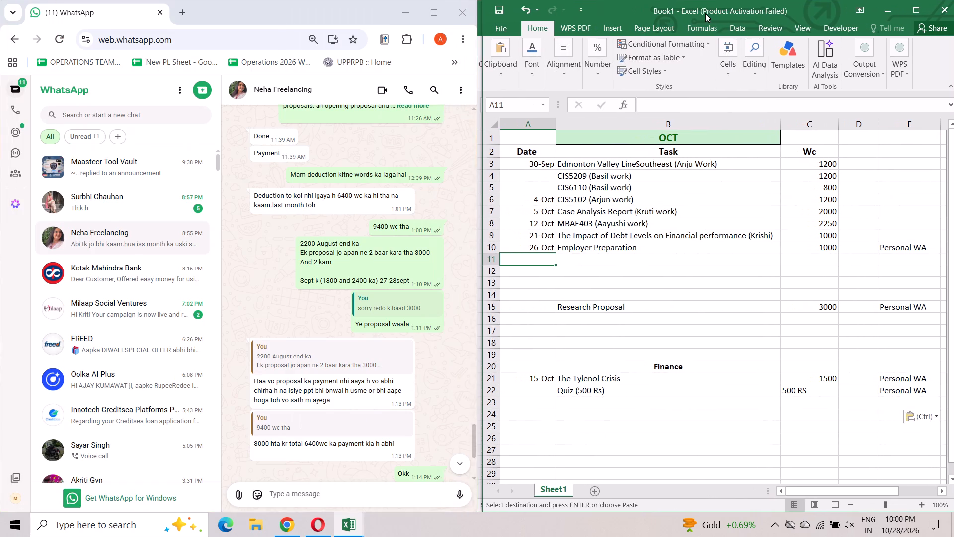
left_click_drag(705, 13, 701, 15)
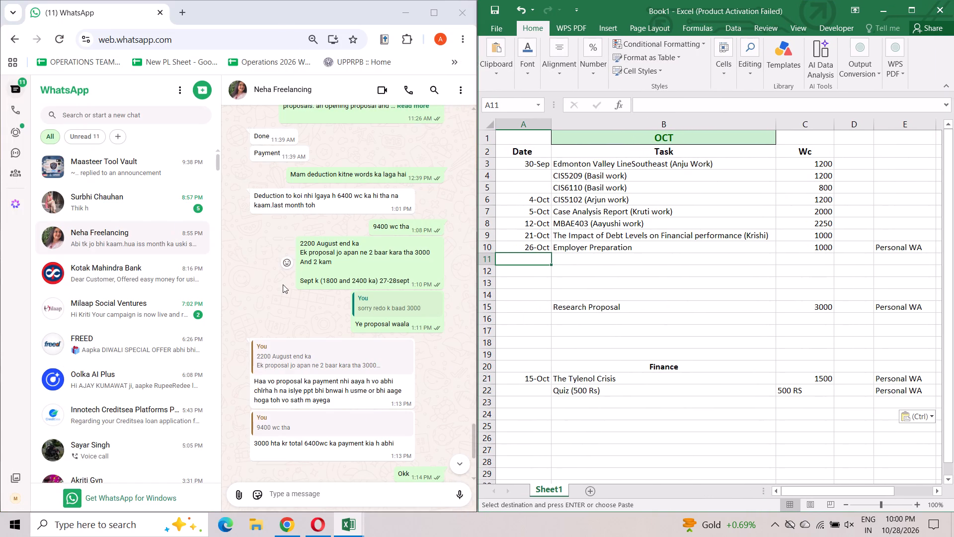
Using the Neha Freelancing chat, fill row 11 with date 27-Oct, task CIS5205 and word count 800.
scroll(283, 284, "down", 6)
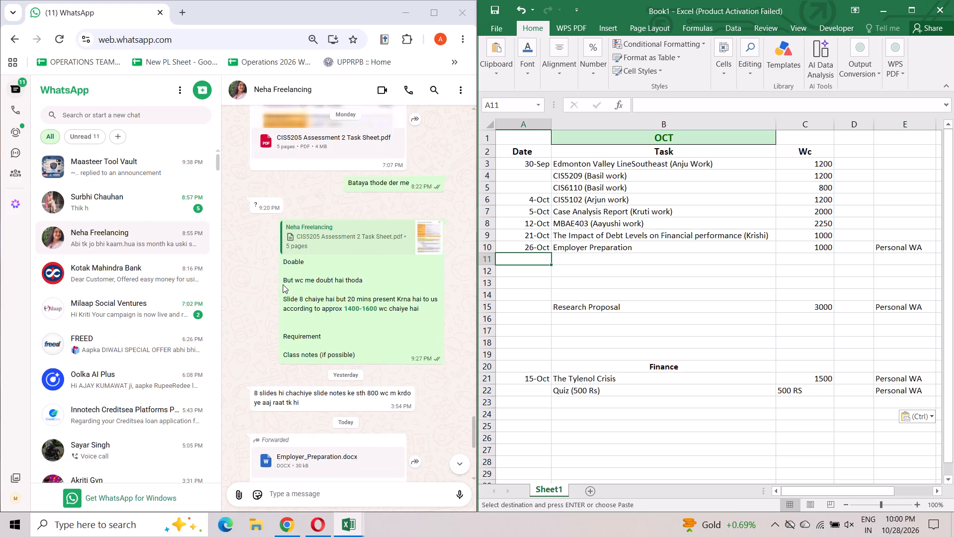
scroll(283, 284, "down", 1)
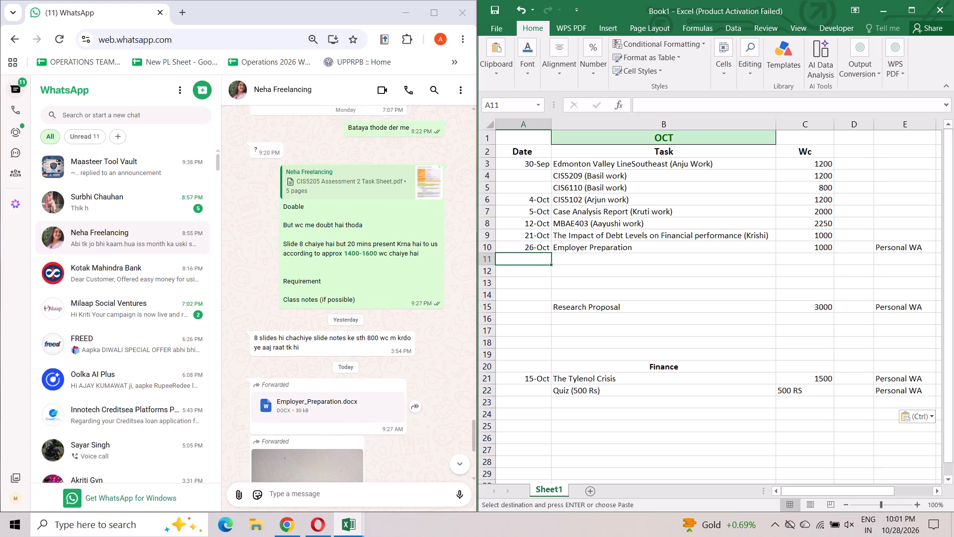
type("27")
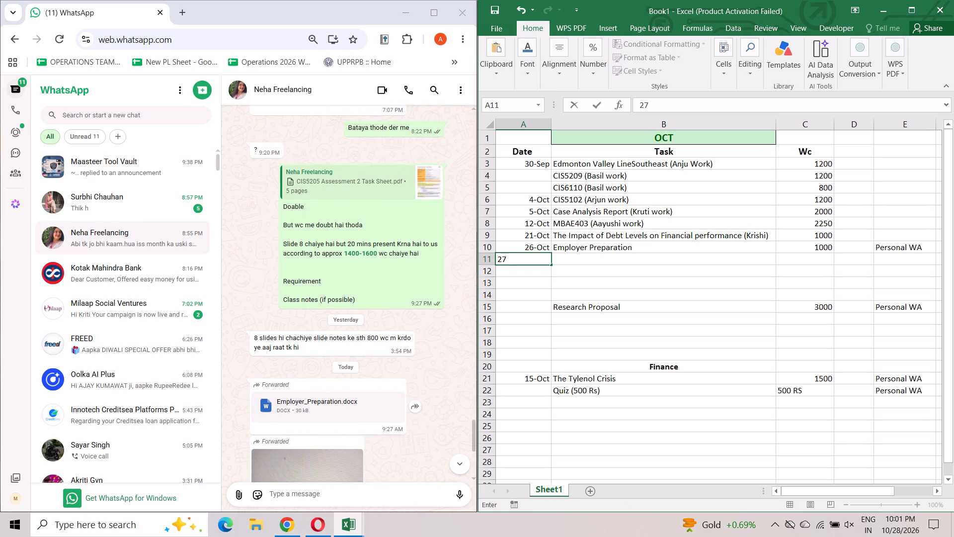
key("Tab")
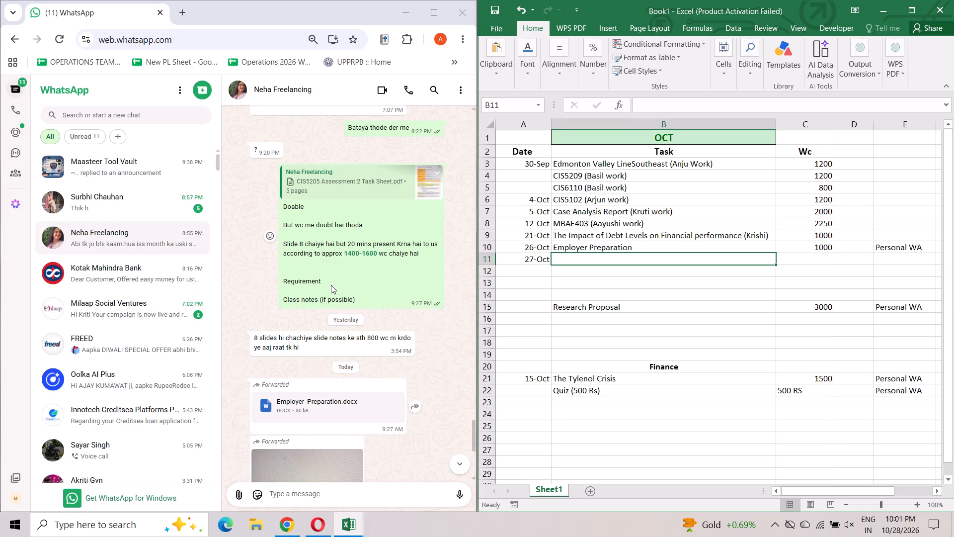
scroll(331, 285, "up", 2)
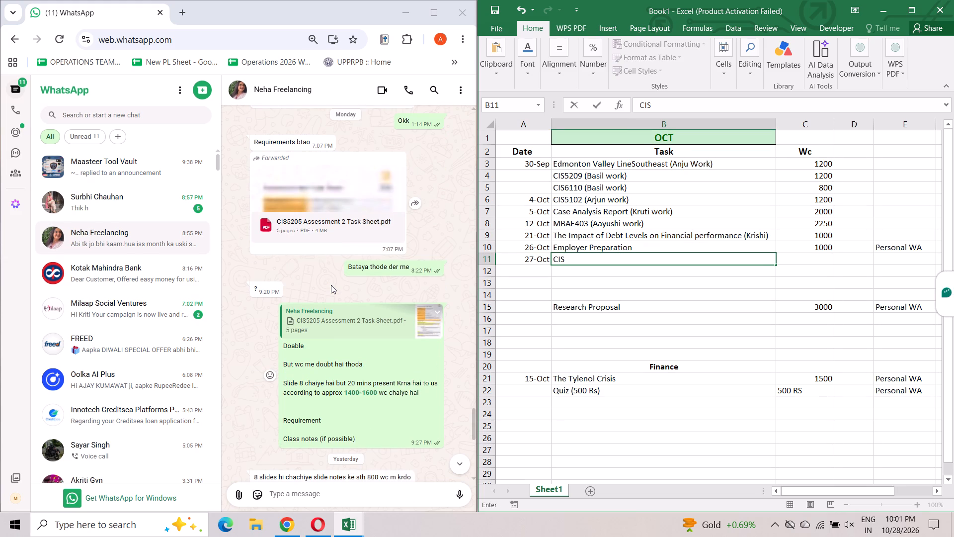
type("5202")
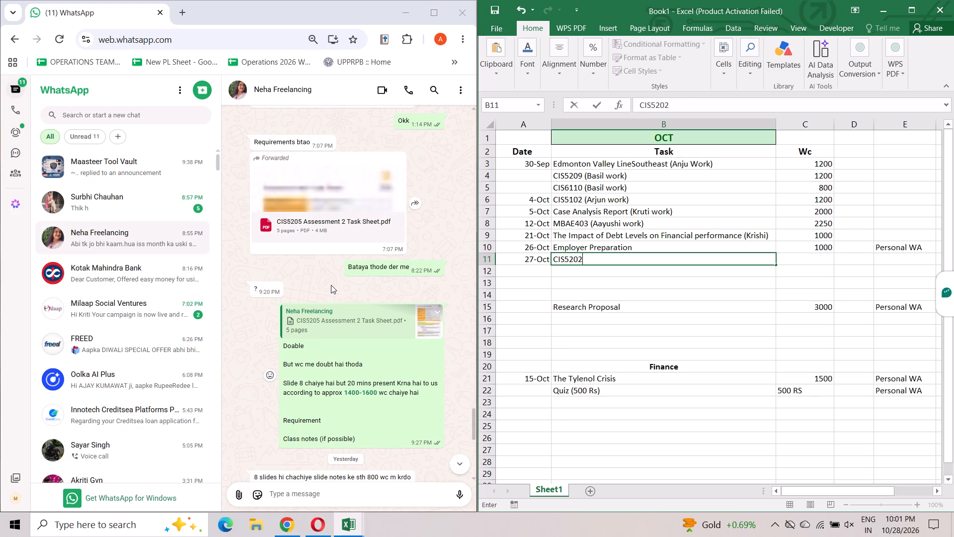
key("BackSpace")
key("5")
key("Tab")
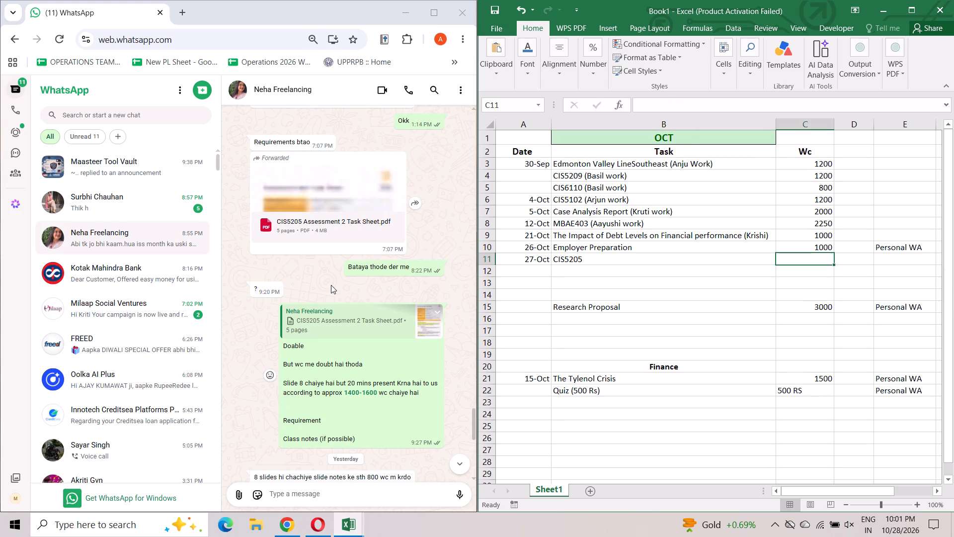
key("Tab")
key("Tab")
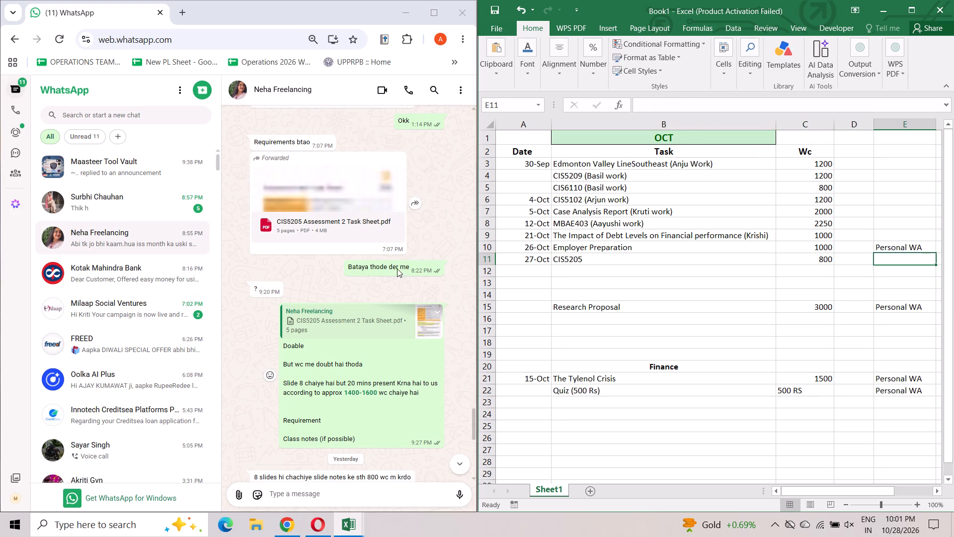
Copy the Personal WA note from the Employer Preparation row into cell E11 for the CIS5205 task.
left_click(911, 245)
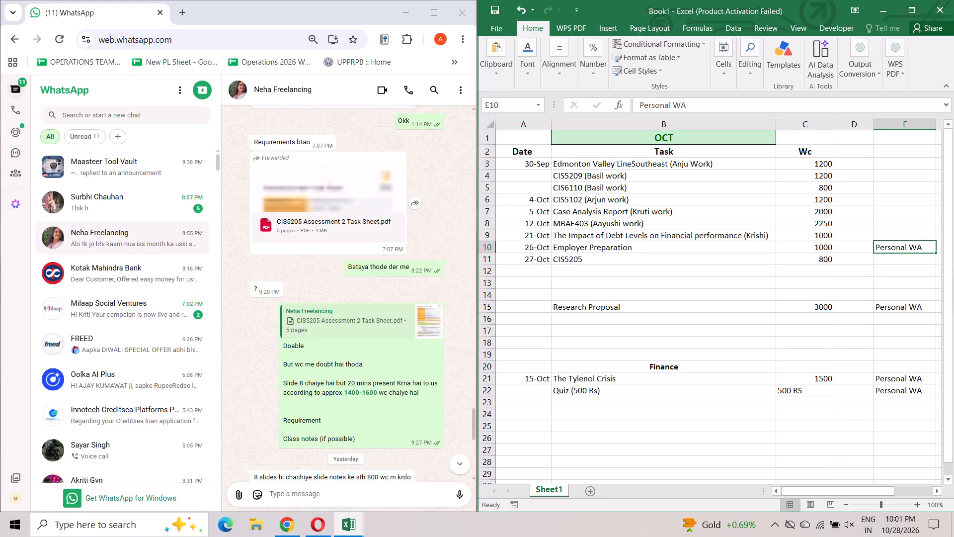
key("ctrl+c")
left_click(899, 257)
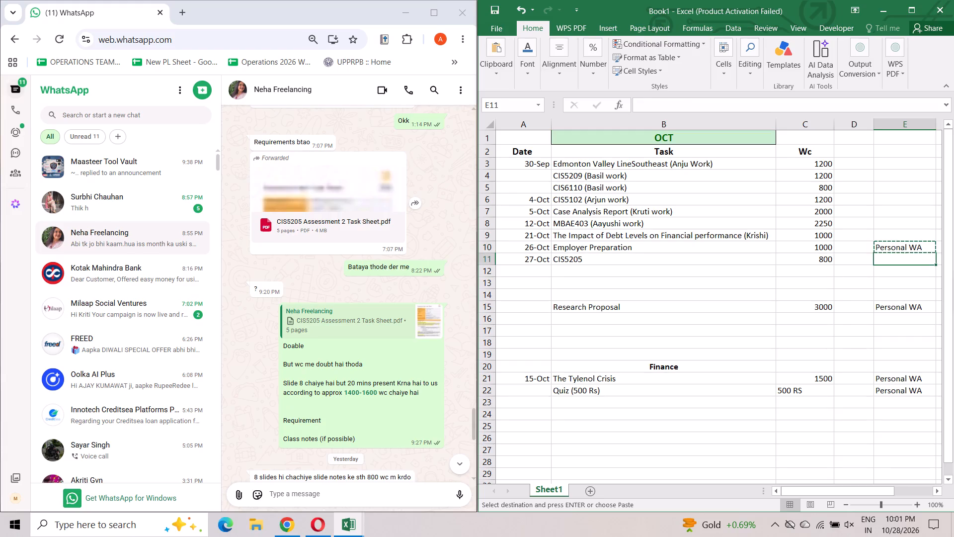
key("ctrl+v")
left_click(815, 296)
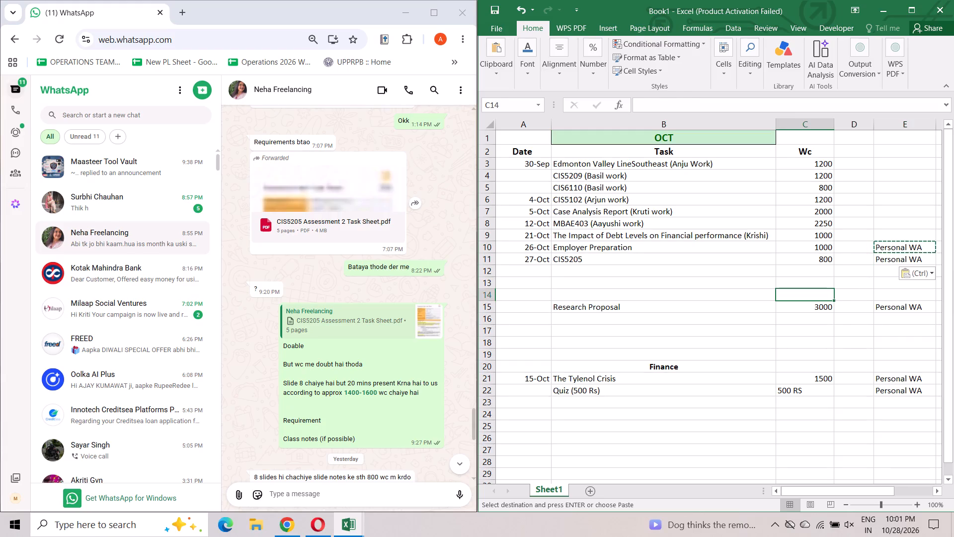
Save the new workbook in the Downloads folder as October Sheet.
key("ctrl+s")
left_click(622, 193)
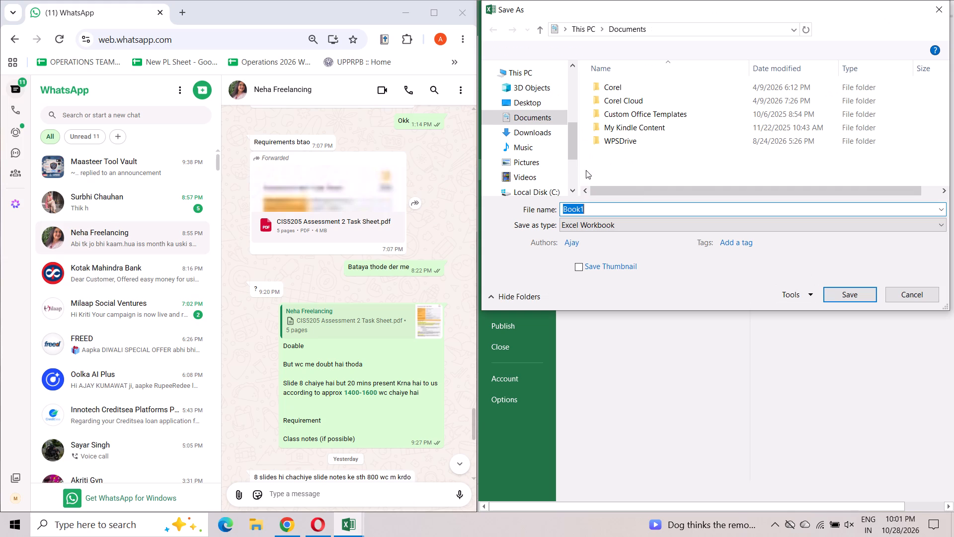
left_click(529, 131)
left_click(598, 206)
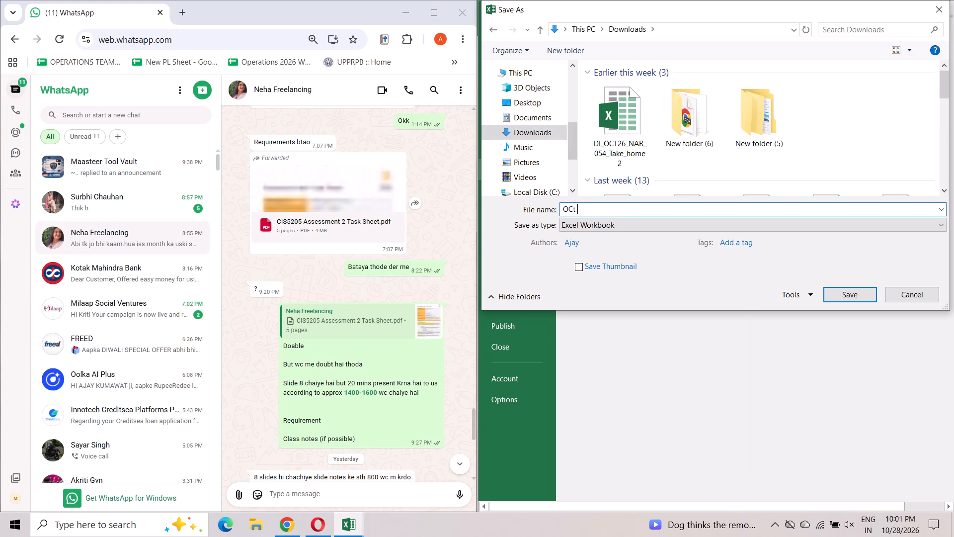
key("BackSpace")
key("BackSpace")
key("BackSpace")
key("BackSpace")
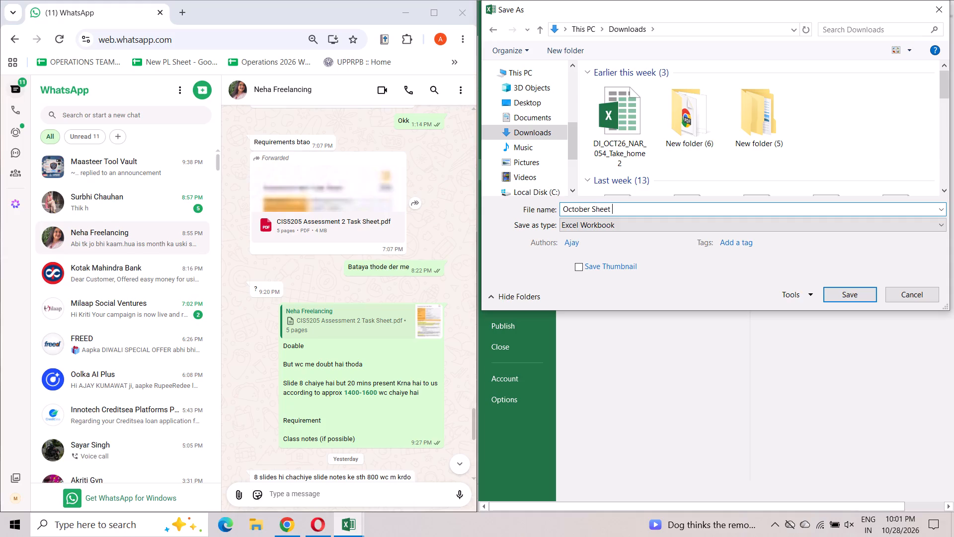
left_click(850, 292)
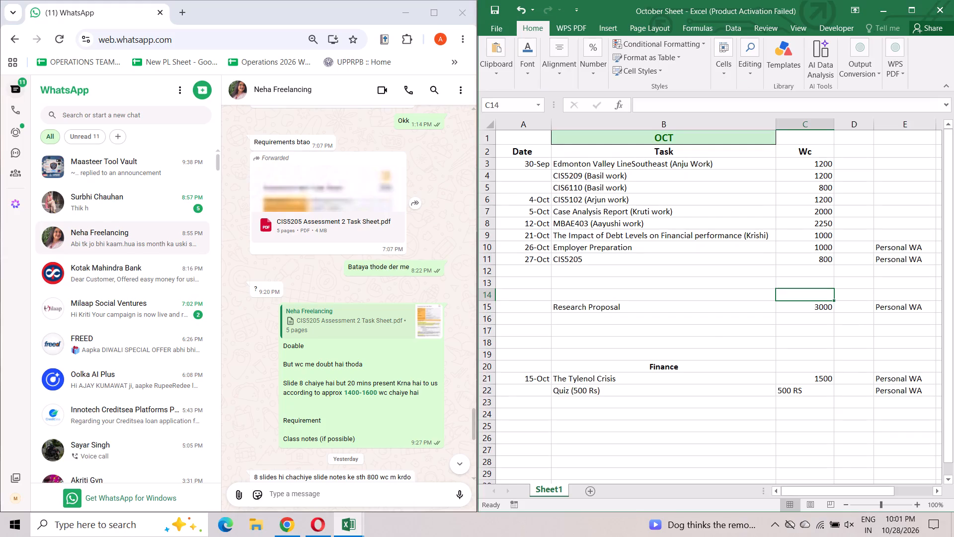
Check the sum of the October word counts in cells C3:C15, excluding the Finance section.
left_click_drag(806, 166, 810, 303)
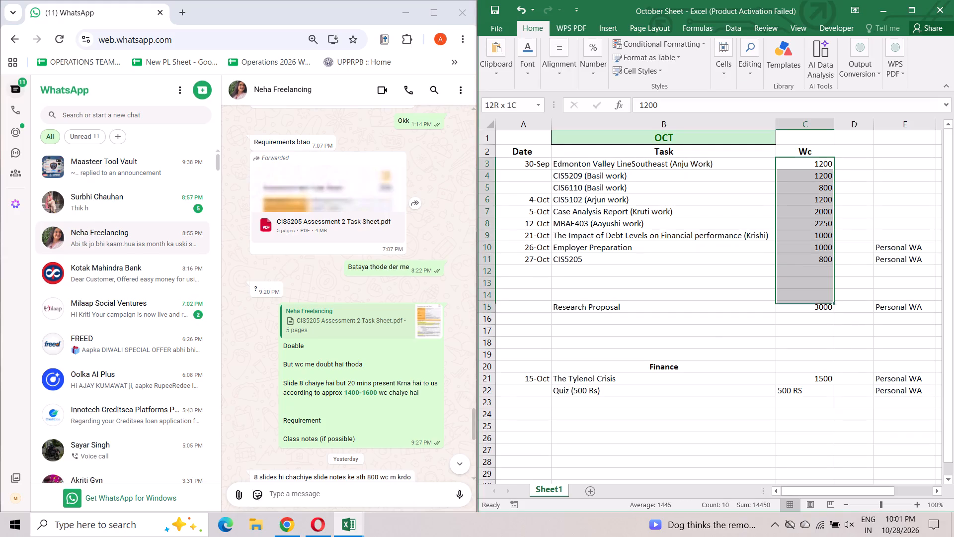
left_click_drag(810, 303, 810, 308)
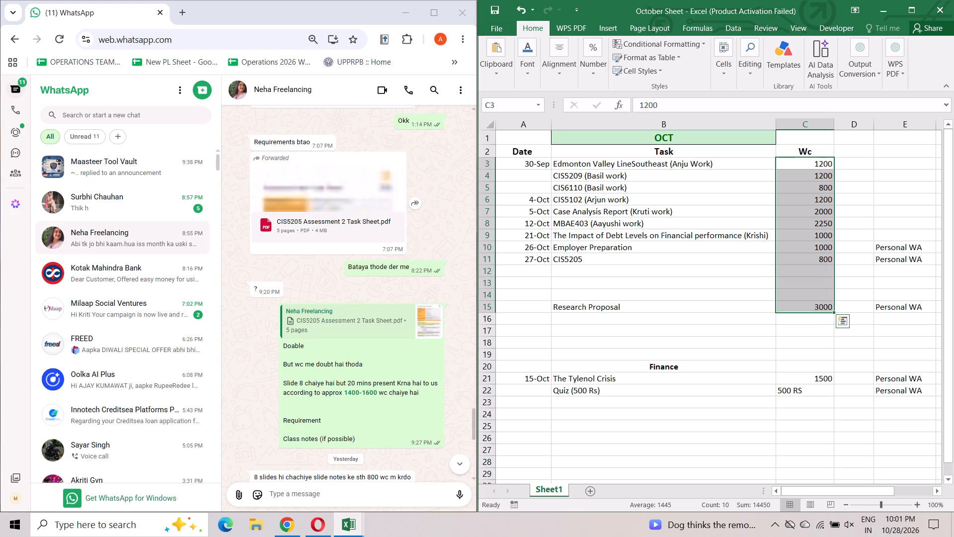
left_click(729, 324)
Close the October Sheet workbook.
left_click(700, 0)
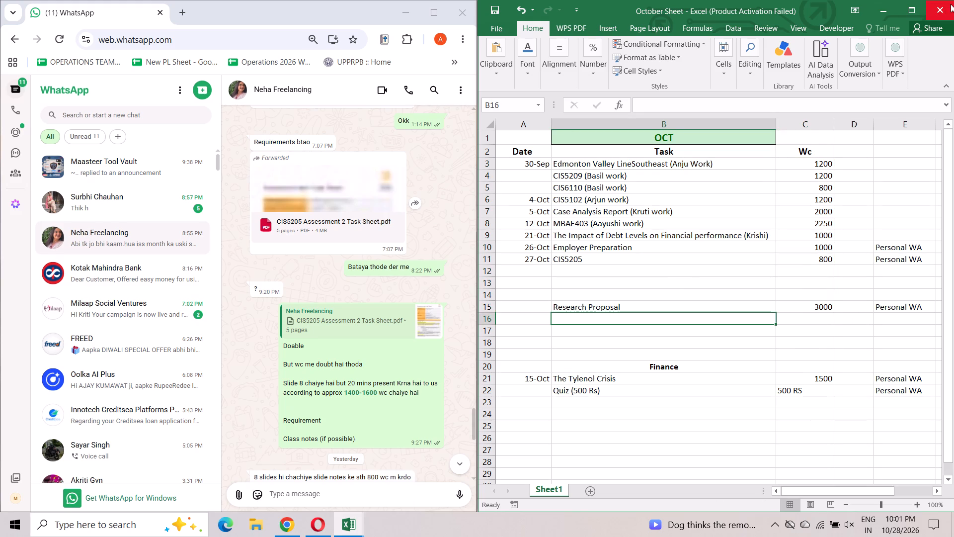
left_click(949, 5)
Save the Ajay Sept workbook.
left_click(718, 0)
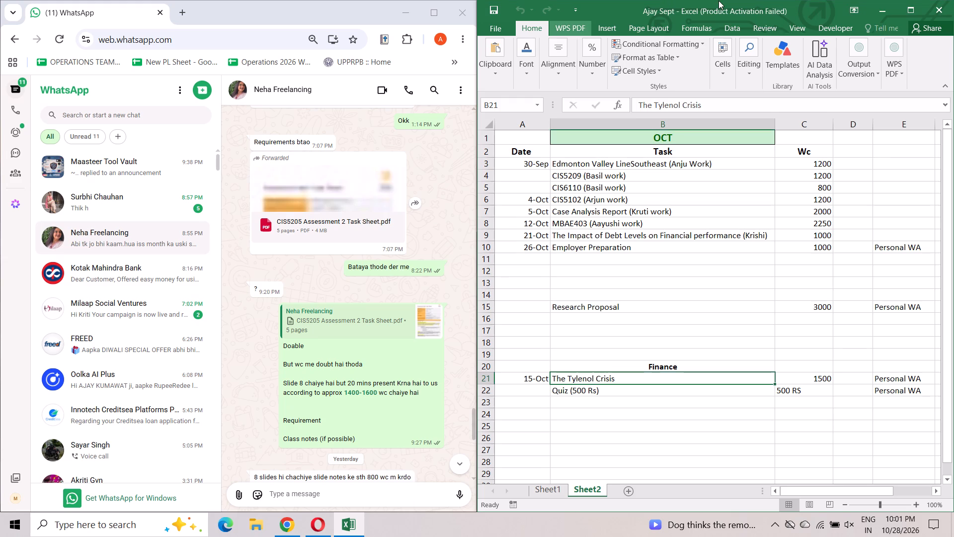
key("ctrl+s")
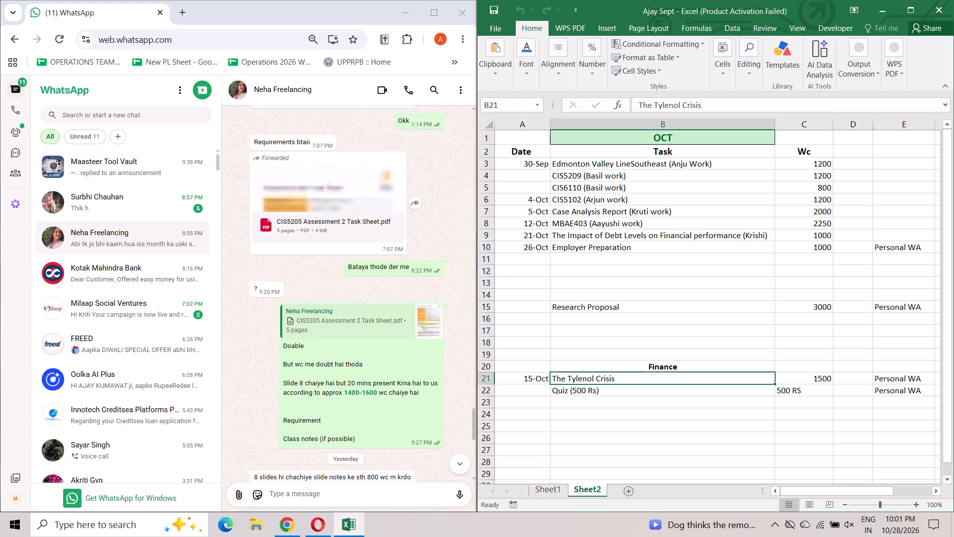